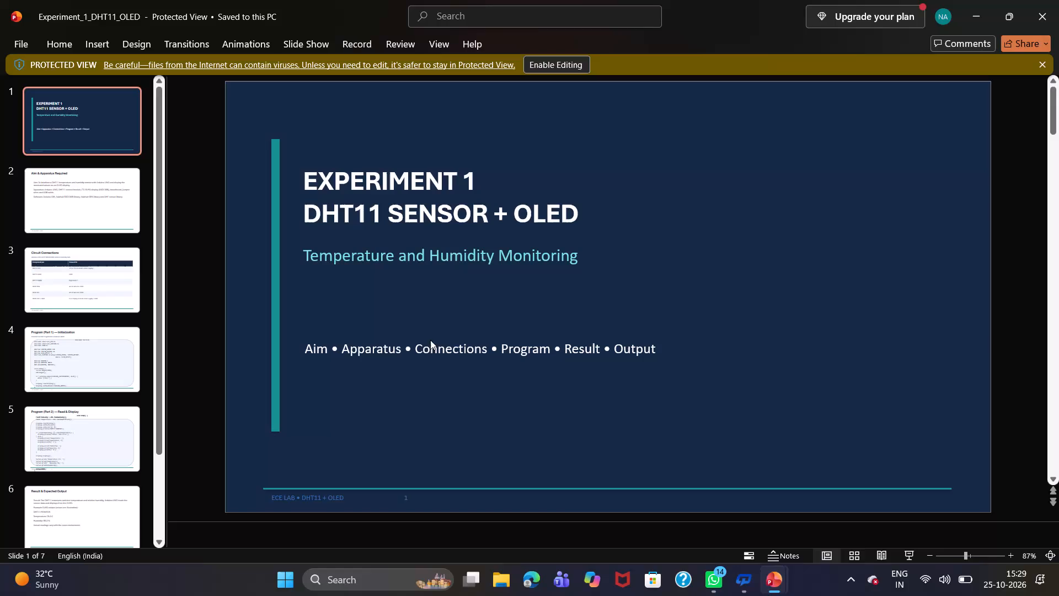
# Open the recent presentation indu iot ppt.
pyautogui.click(426, 348)
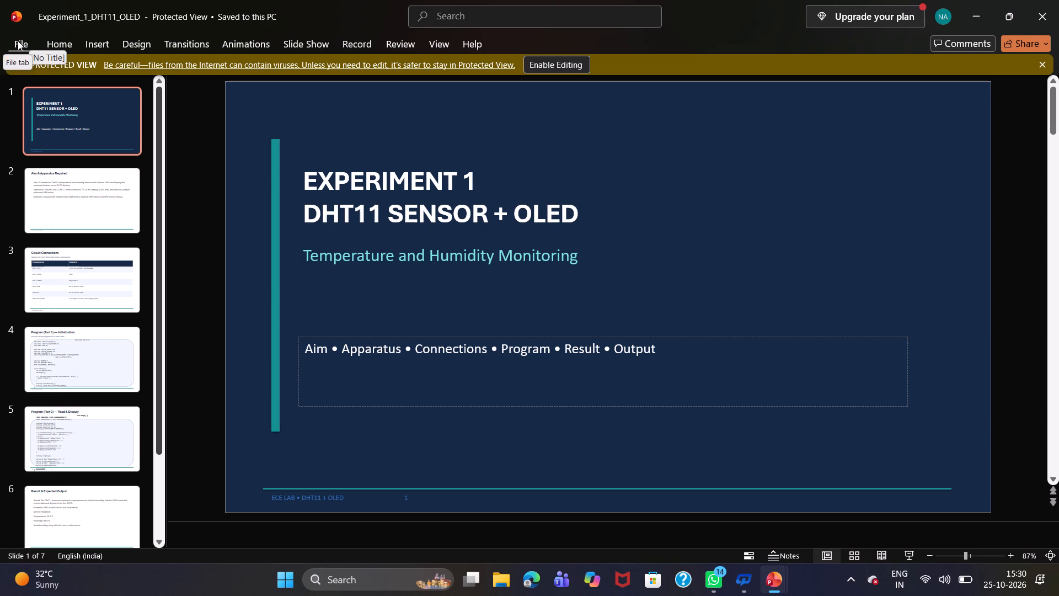
pyautogui.click(18, 42)
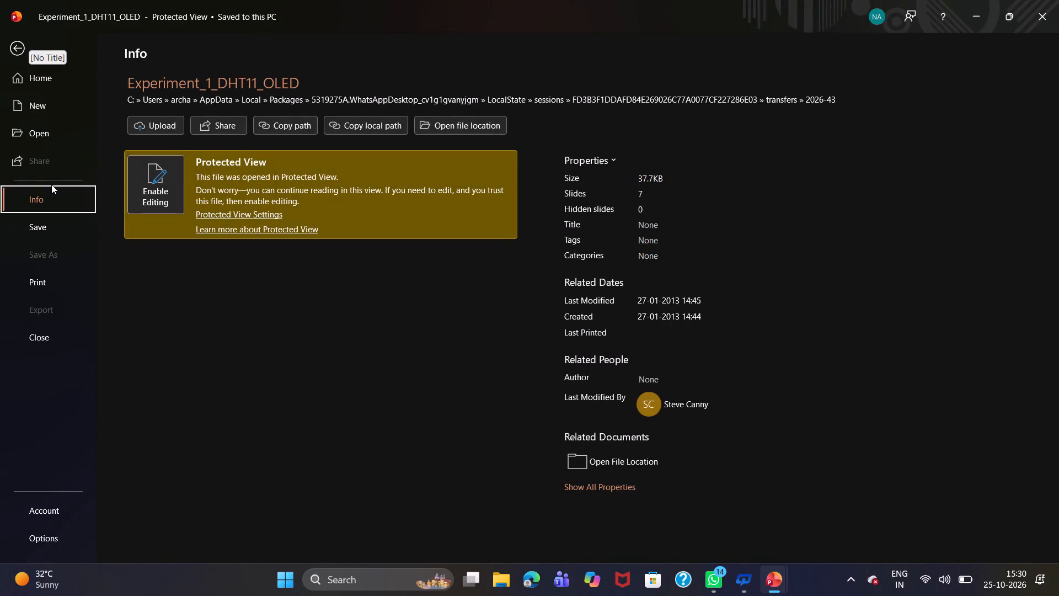
pyautogui.click(50, 133)
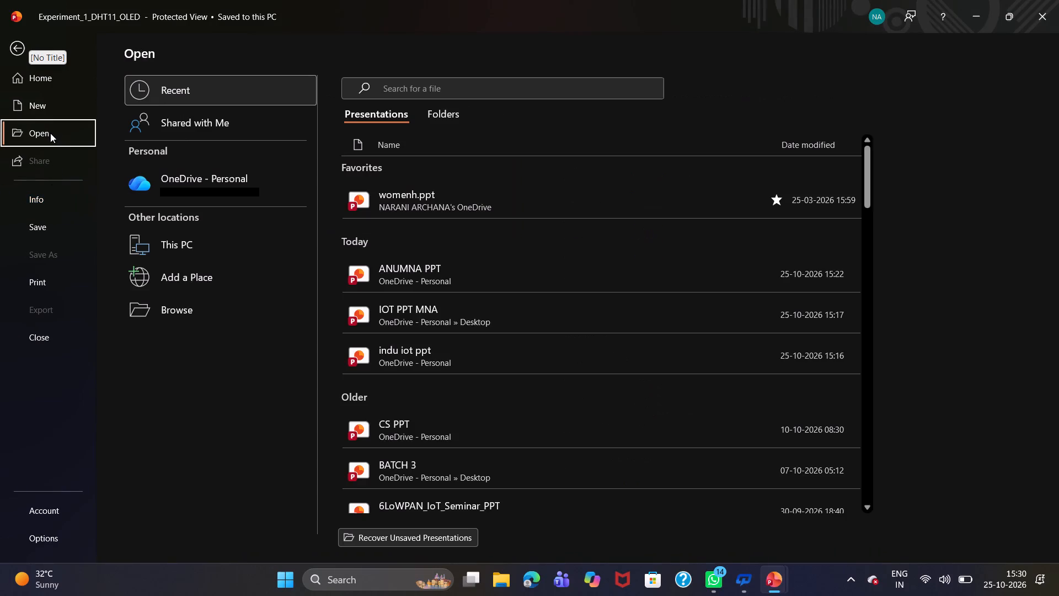
pyautogui.click(426, 353)
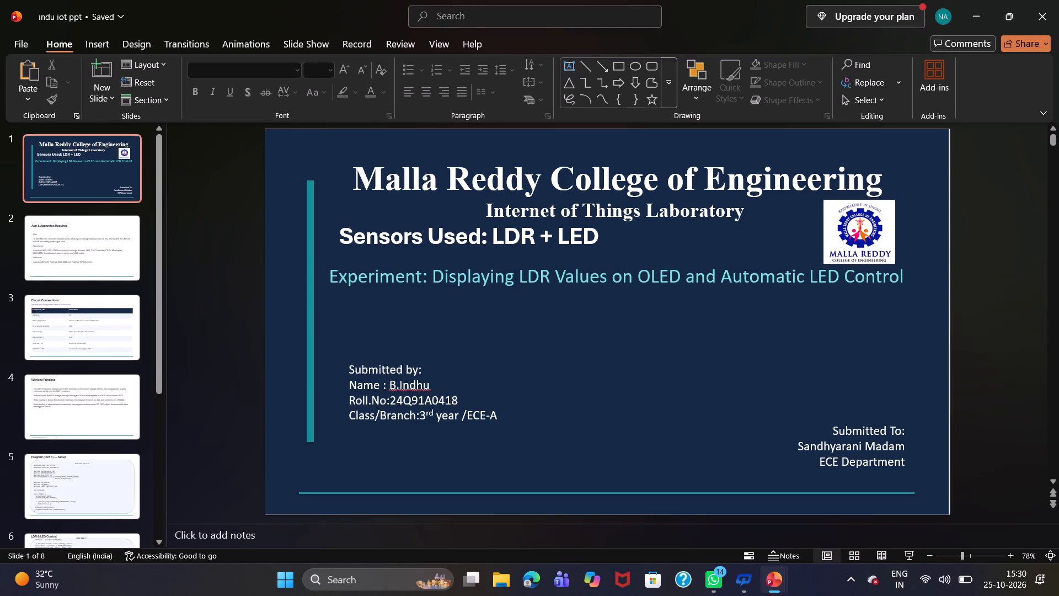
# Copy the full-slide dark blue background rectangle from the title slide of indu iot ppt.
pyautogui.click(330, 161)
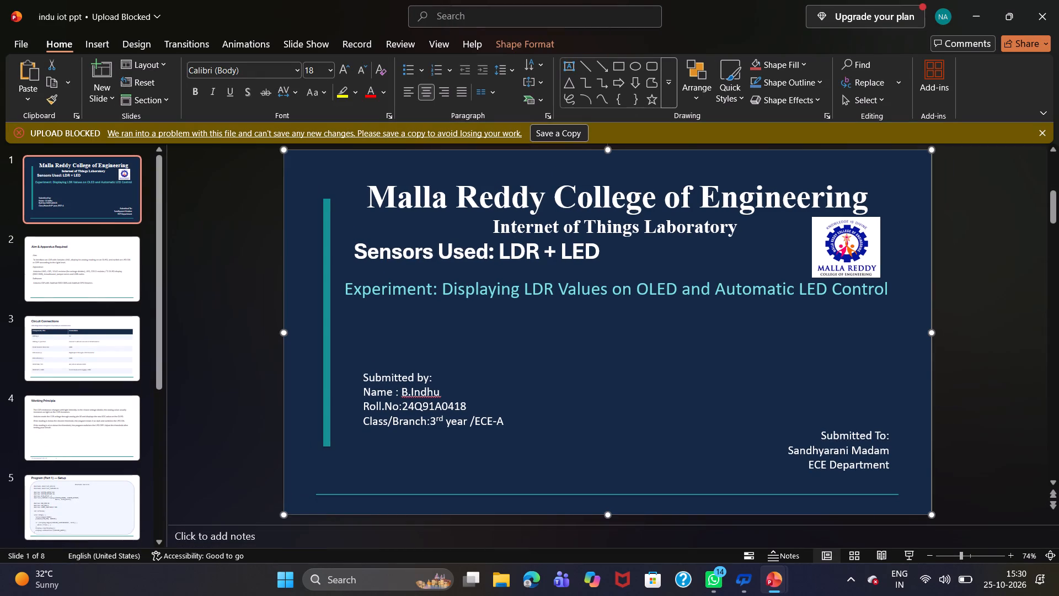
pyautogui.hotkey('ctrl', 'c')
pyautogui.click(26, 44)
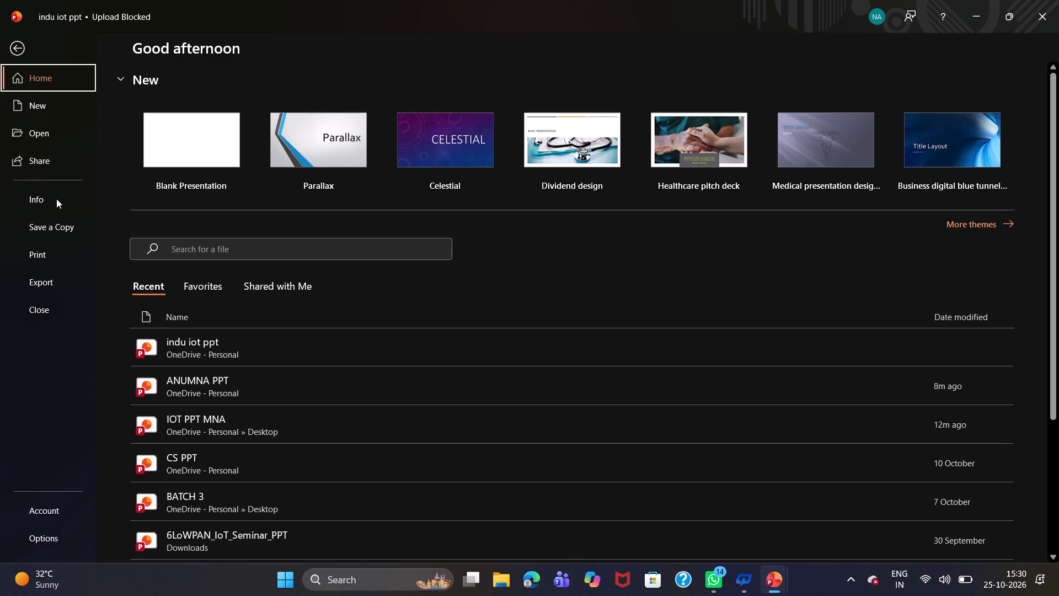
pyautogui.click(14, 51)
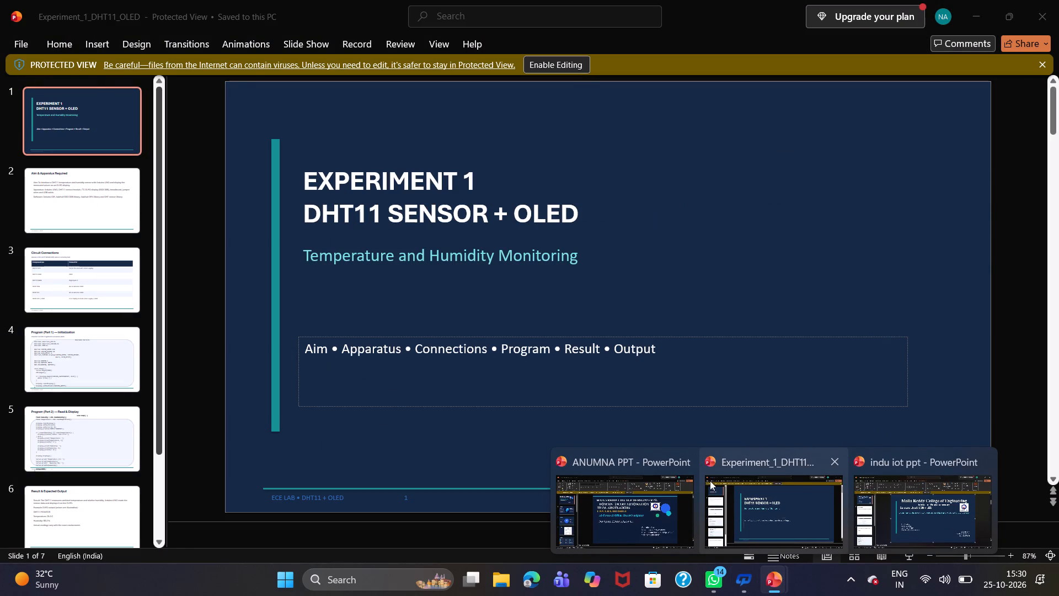
# Close the ANUMNA PPT presentation.
pyautogui.click(689, 460)
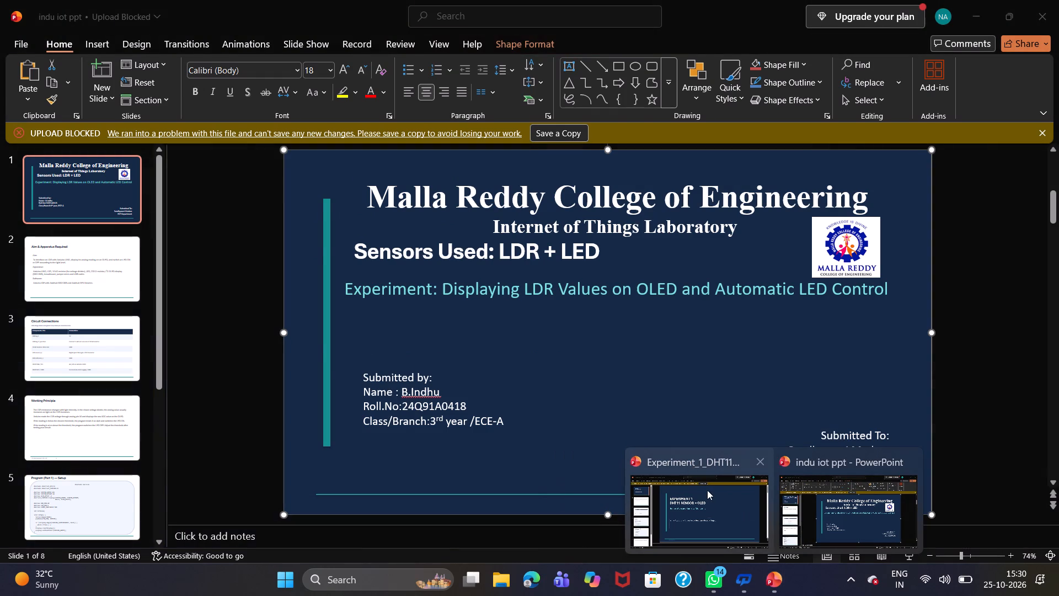
# Switch to the Experiment_1_DHT11_OLED presentation and enable editing for it.
pyautogui.click(710, 499)
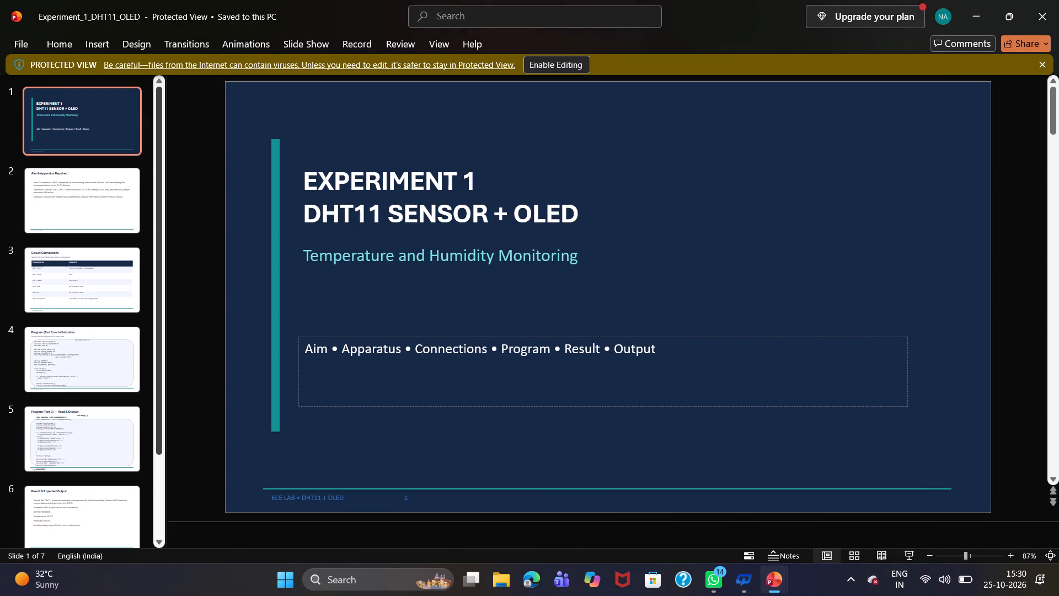
pyautogui.click(574, 246)
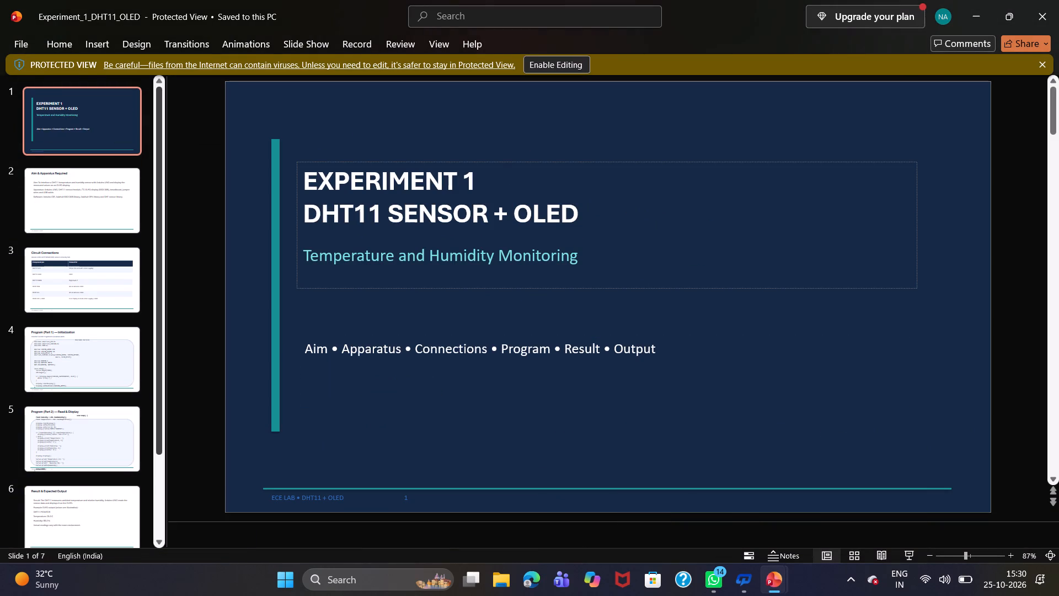
pyautogui.click(188, 253)
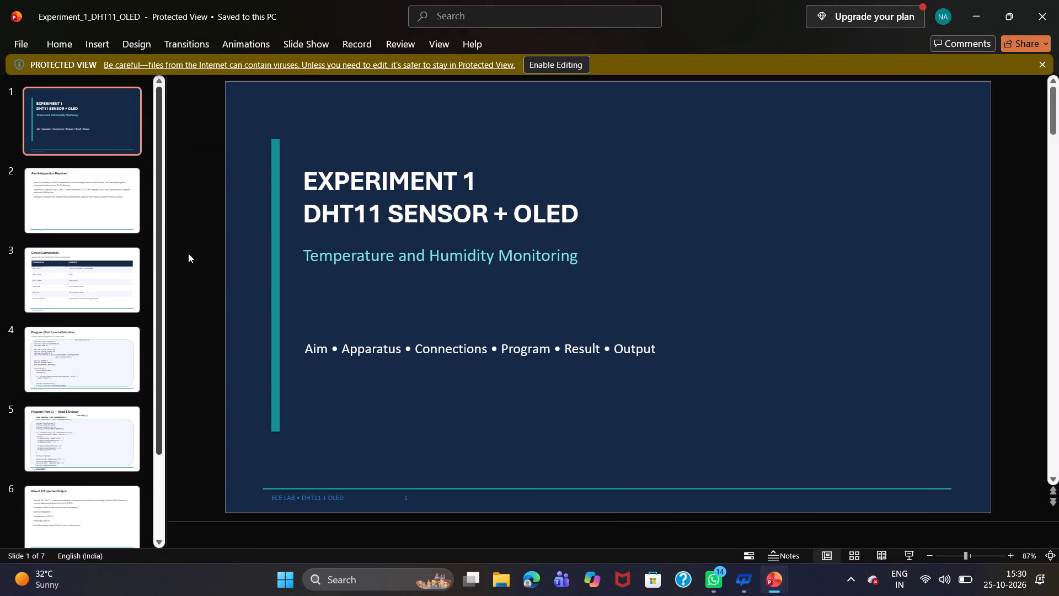
pyautogui.hotkey('ctrl', 'v')
pyautogui.click(547, 61)
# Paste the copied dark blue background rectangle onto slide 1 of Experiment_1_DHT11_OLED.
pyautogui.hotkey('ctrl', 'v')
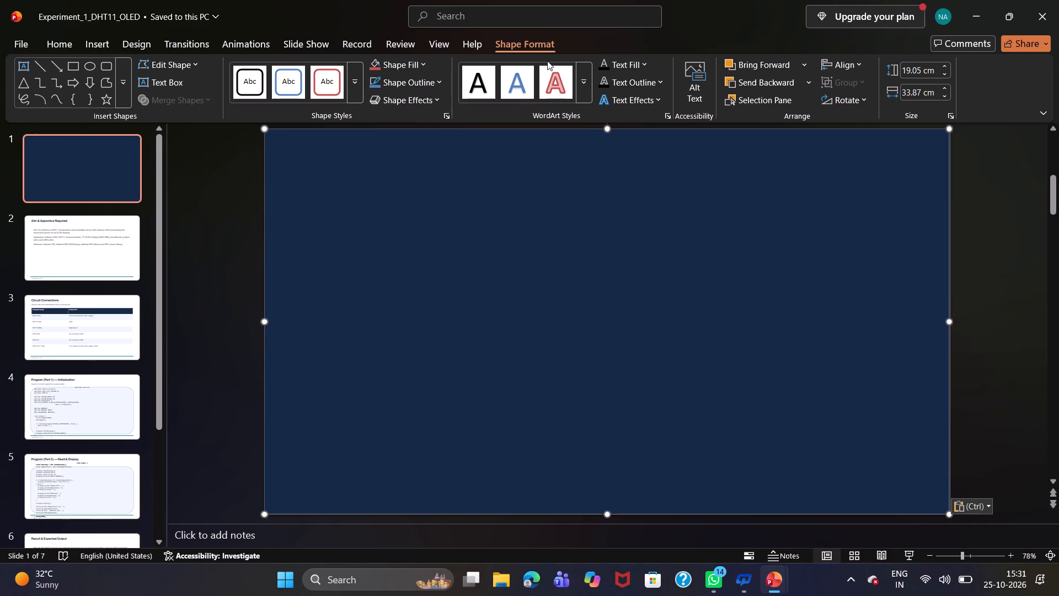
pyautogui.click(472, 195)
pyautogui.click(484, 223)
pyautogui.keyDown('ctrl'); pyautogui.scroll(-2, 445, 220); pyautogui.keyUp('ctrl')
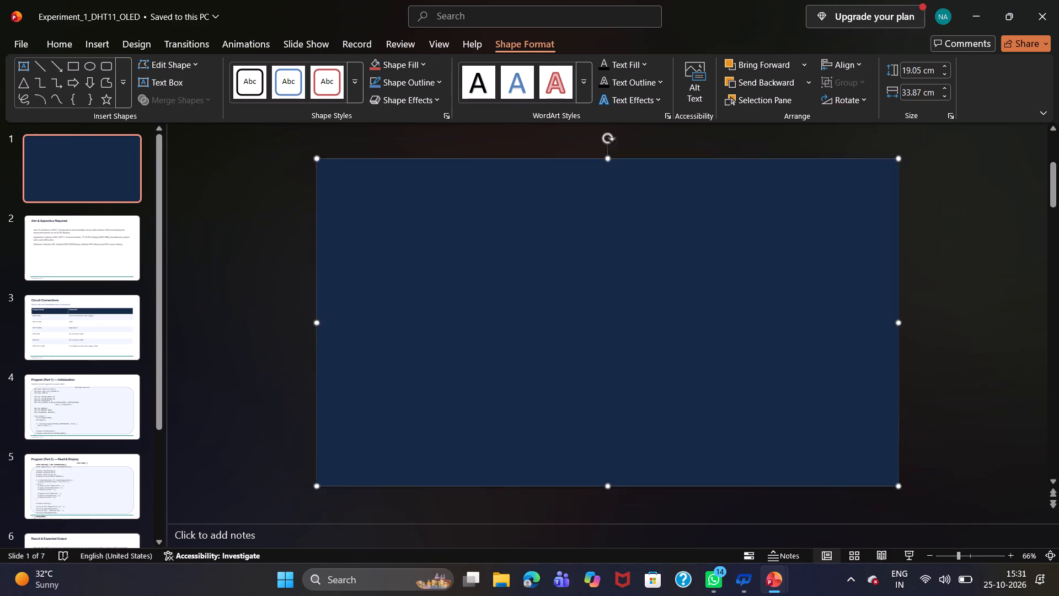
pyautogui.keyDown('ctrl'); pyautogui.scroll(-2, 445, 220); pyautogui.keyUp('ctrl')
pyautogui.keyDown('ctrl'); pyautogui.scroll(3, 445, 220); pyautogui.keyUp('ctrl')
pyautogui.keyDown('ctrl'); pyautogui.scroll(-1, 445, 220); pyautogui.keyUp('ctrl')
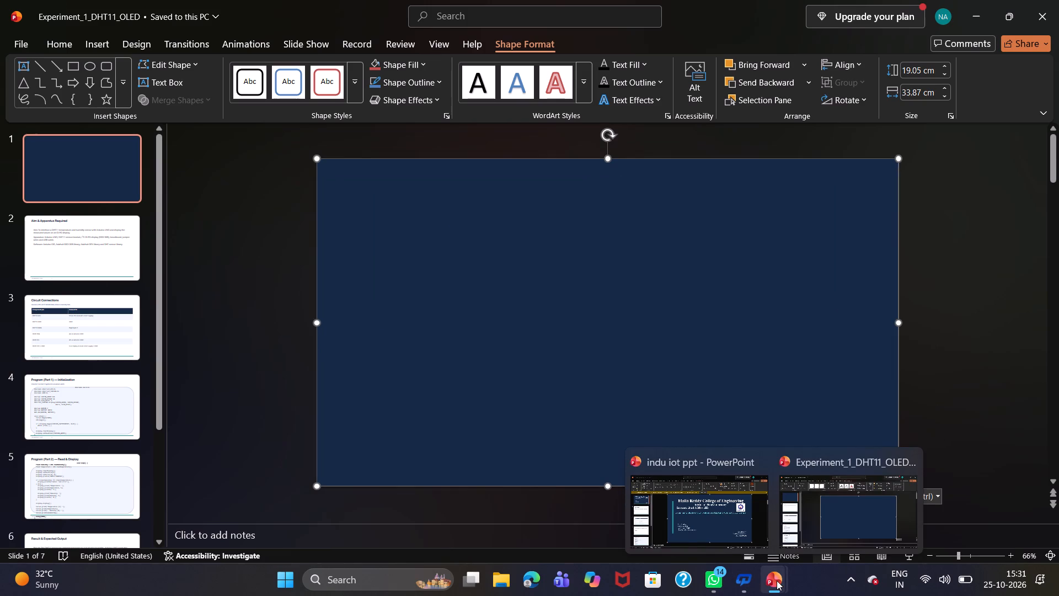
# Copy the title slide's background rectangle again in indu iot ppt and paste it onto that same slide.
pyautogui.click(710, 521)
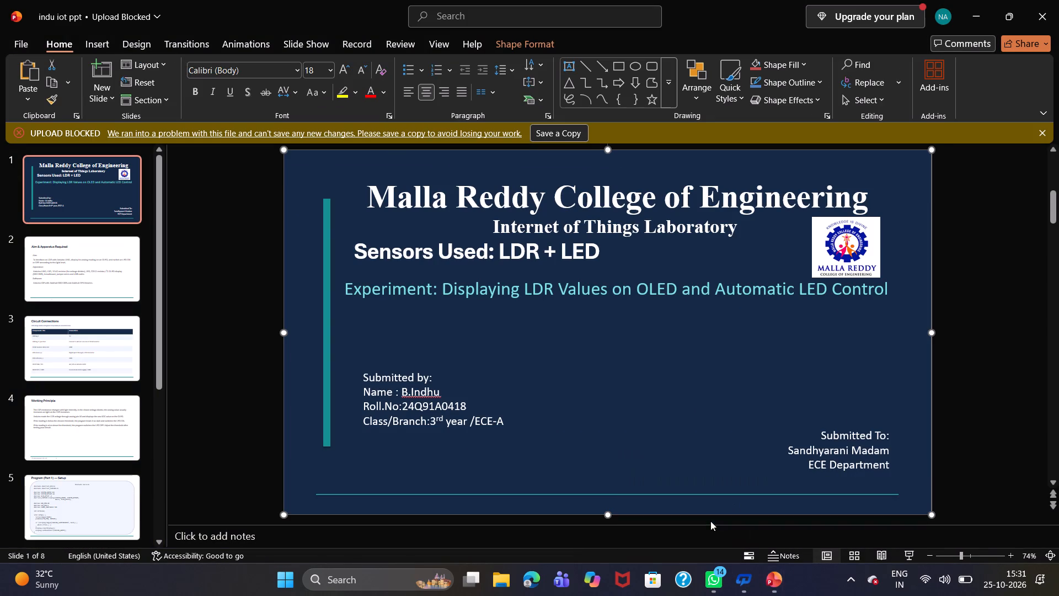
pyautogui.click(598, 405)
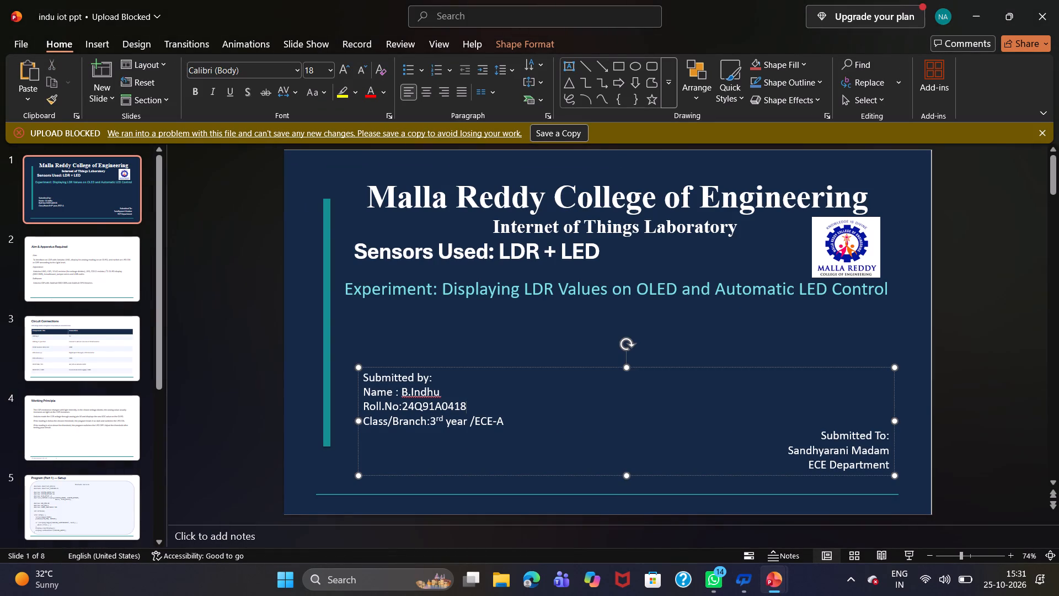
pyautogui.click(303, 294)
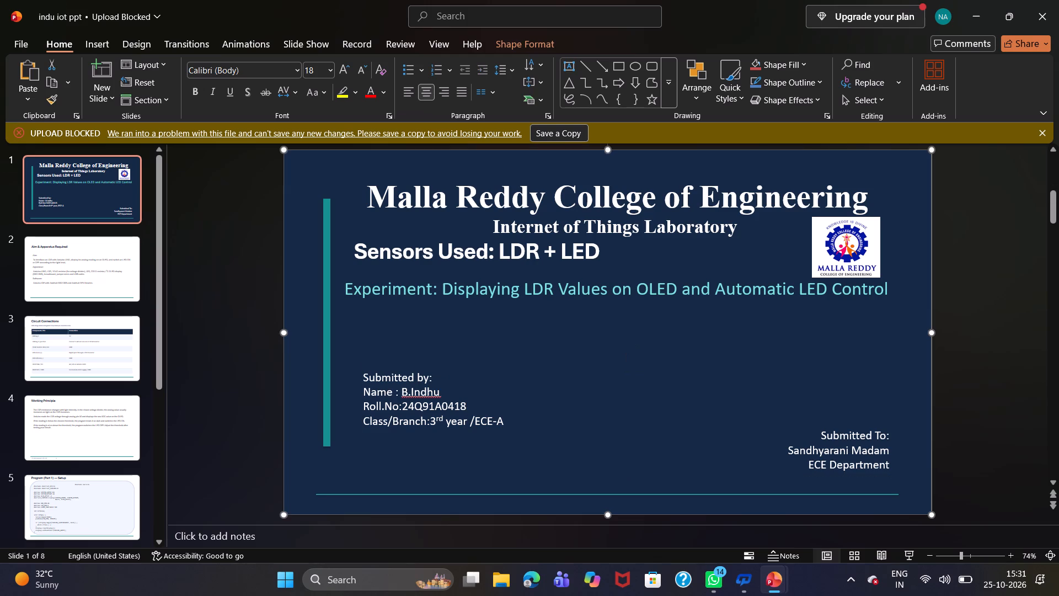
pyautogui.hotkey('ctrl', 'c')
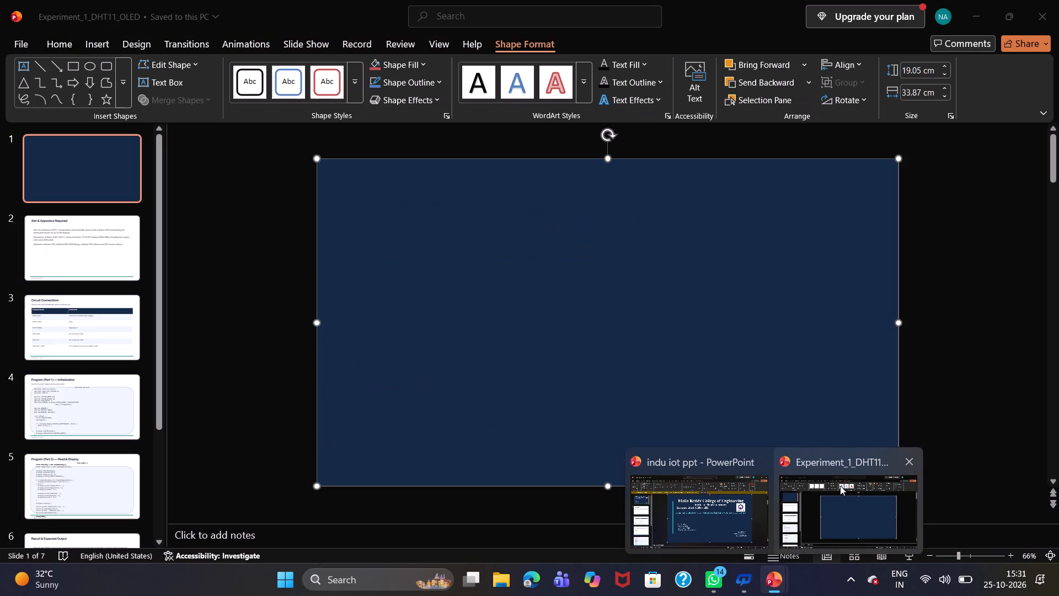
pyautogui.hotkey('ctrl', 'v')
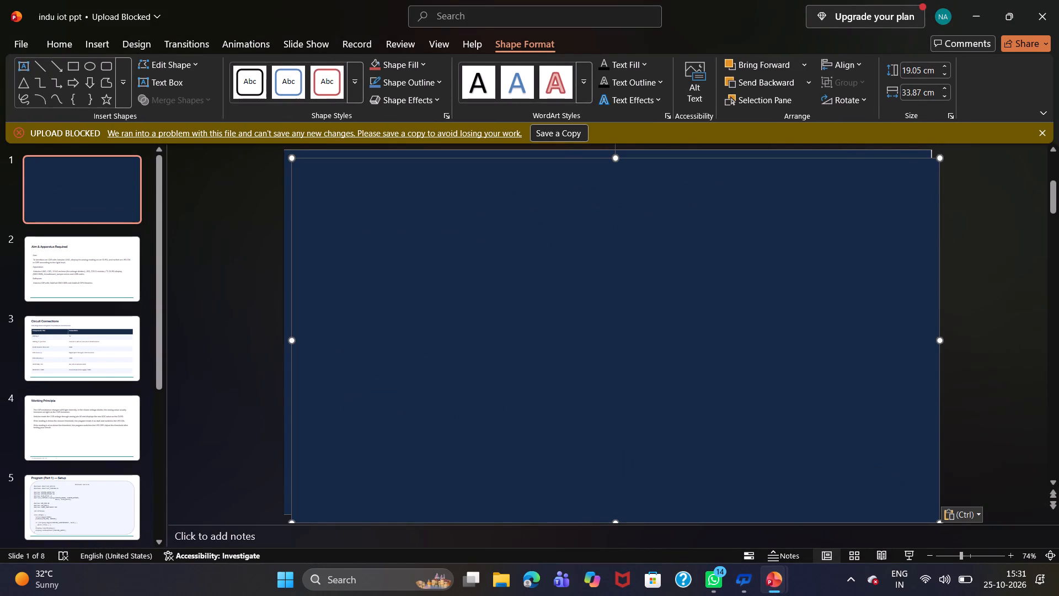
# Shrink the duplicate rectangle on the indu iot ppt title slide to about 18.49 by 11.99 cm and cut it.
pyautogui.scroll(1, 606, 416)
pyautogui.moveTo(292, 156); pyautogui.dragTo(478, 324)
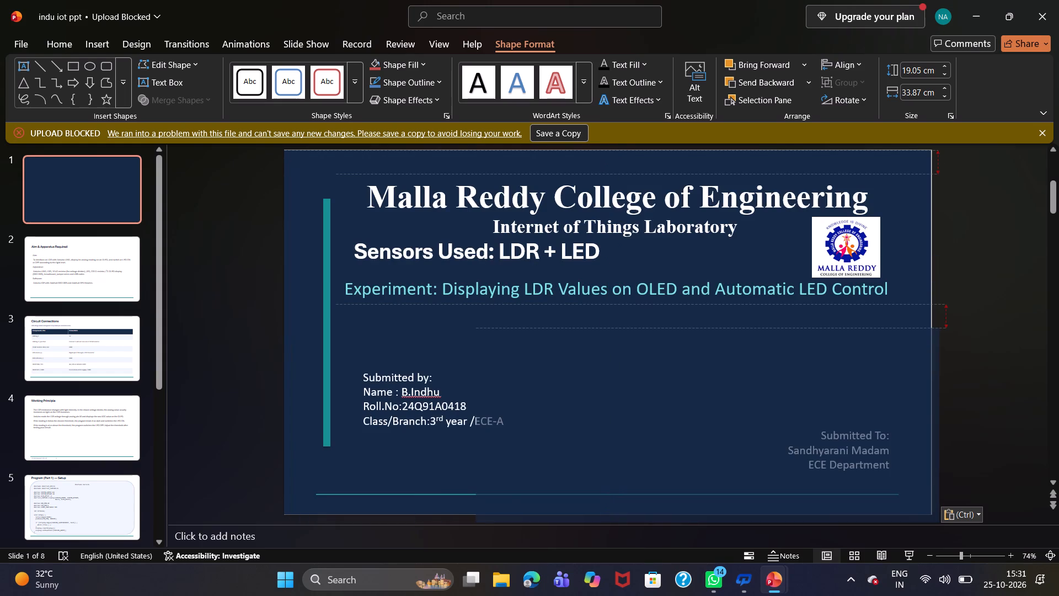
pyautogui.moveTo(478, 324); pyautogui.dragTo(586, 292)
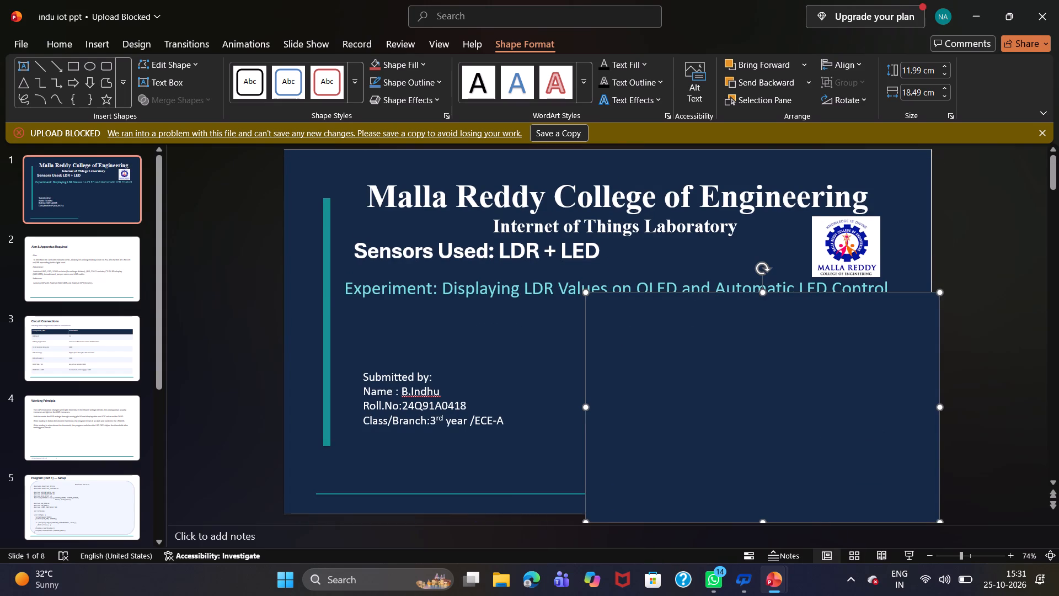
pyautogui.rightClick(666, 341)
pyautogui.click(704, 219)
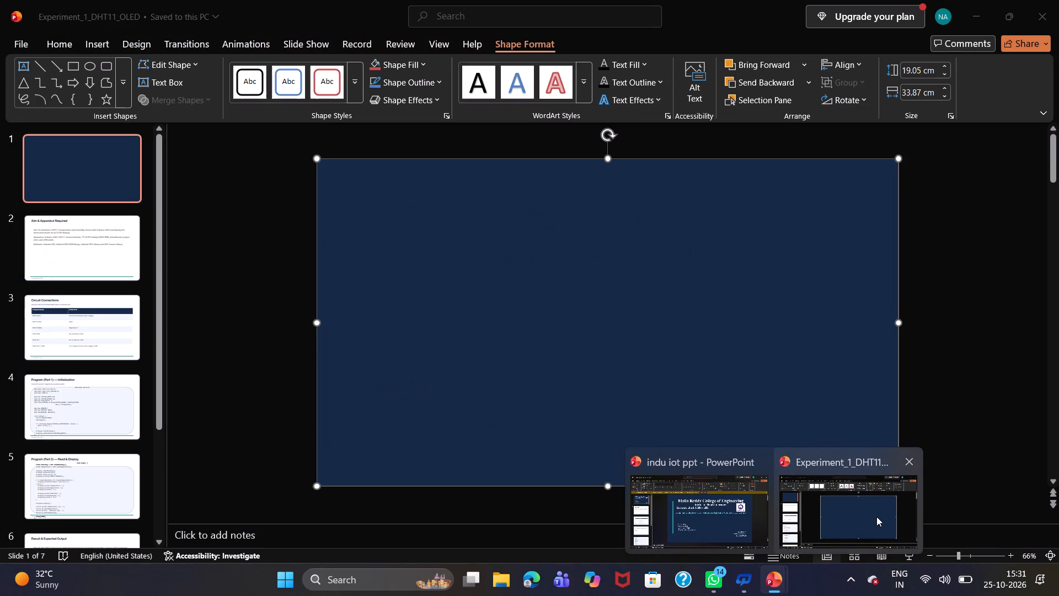
# Return to Experiment_1_DHT11_OLED and examine its covered first slide.
pyautogui.click(867, 510)
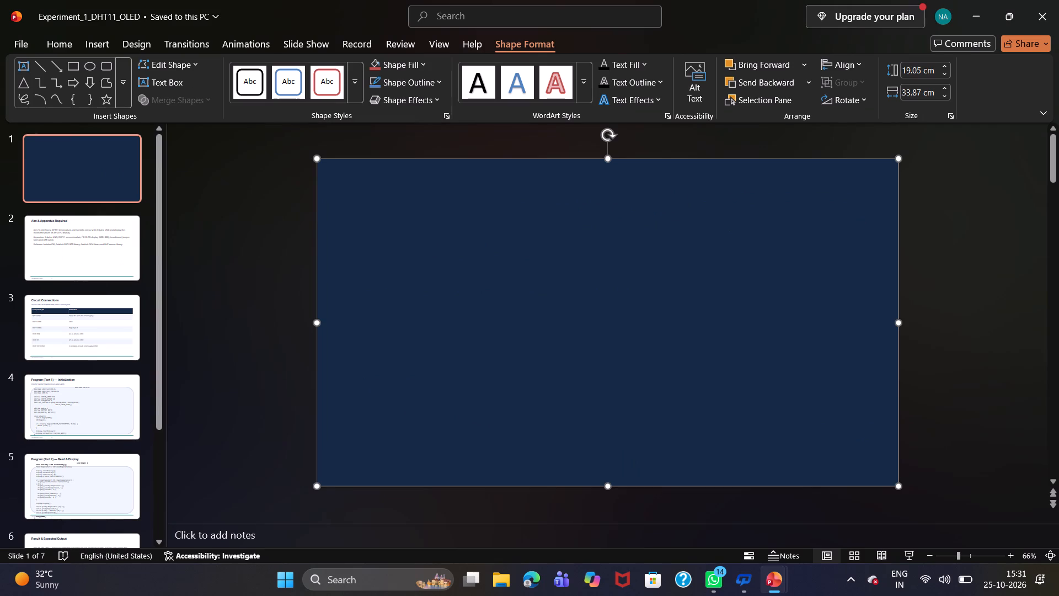
pyautogui.scroll(-1, 585, 357)
pyautogui.press('Up')
pyautogui.press('Up')
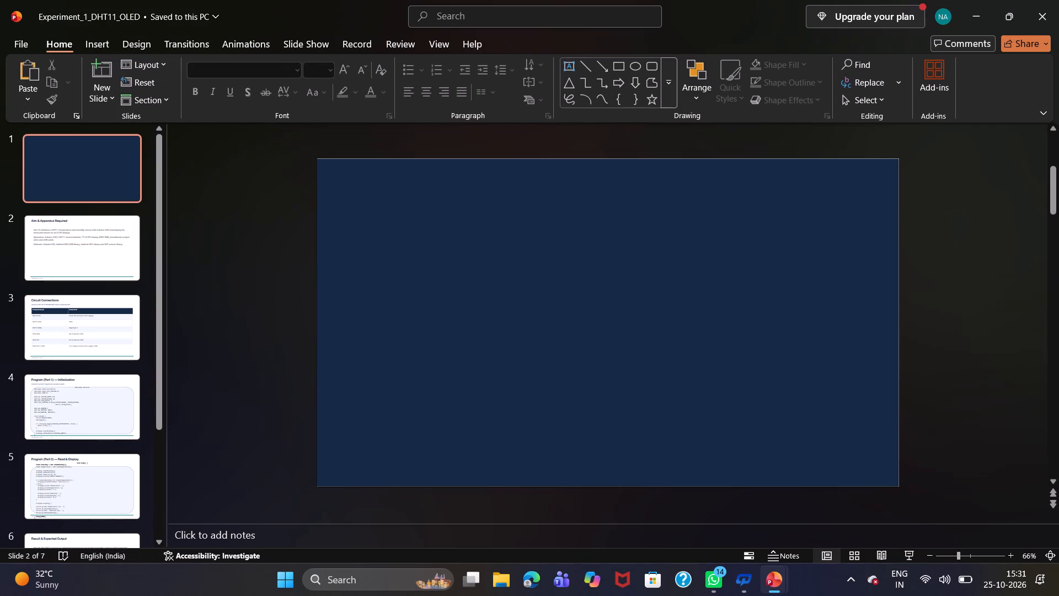
pyautogui.press('Up')
pyautogui.press('Up')
pyautogui.press('Down')
pyautogui.press('Up')
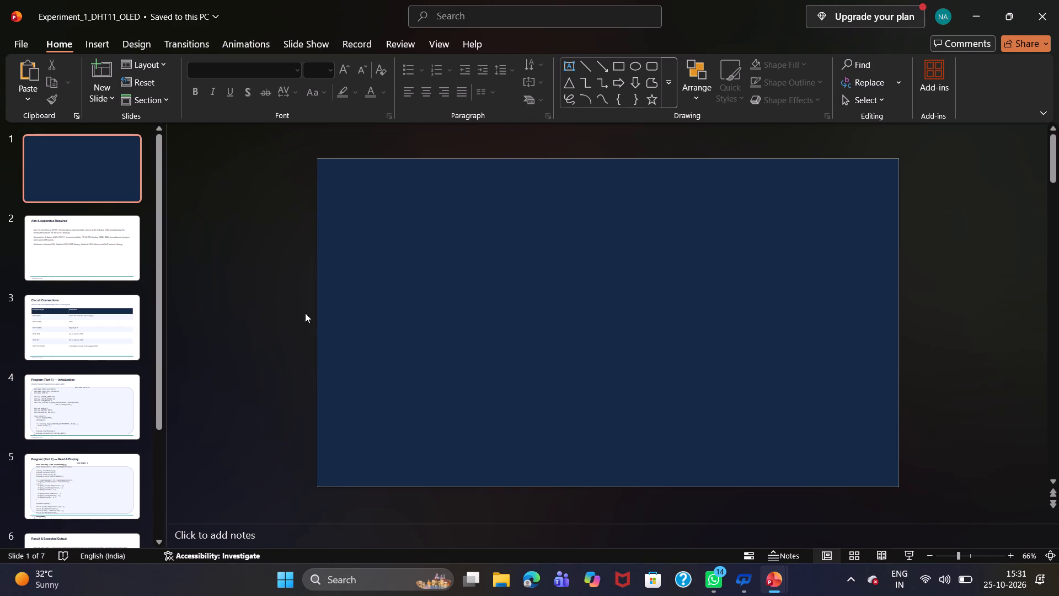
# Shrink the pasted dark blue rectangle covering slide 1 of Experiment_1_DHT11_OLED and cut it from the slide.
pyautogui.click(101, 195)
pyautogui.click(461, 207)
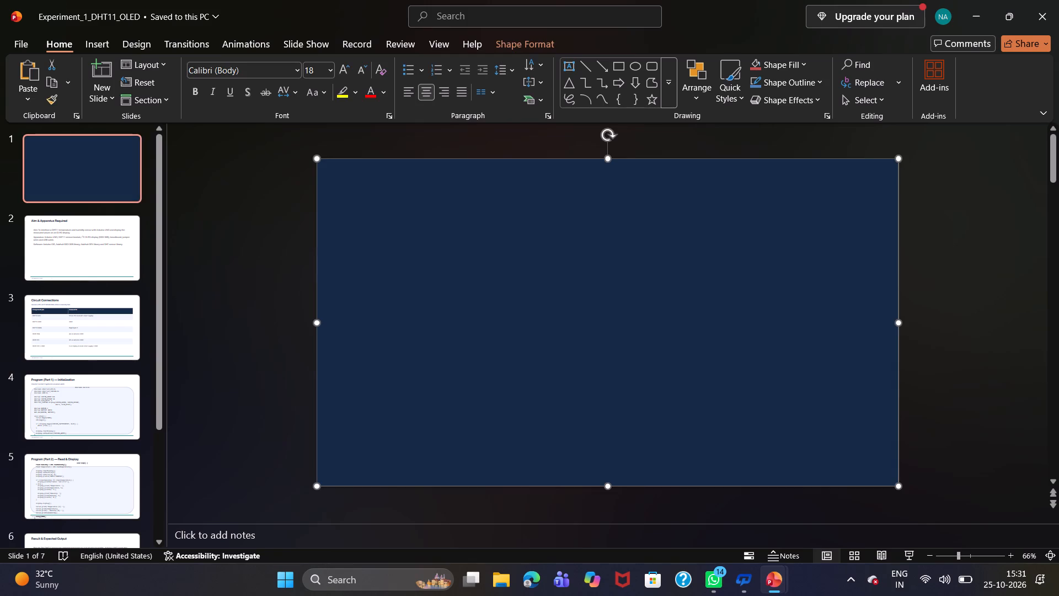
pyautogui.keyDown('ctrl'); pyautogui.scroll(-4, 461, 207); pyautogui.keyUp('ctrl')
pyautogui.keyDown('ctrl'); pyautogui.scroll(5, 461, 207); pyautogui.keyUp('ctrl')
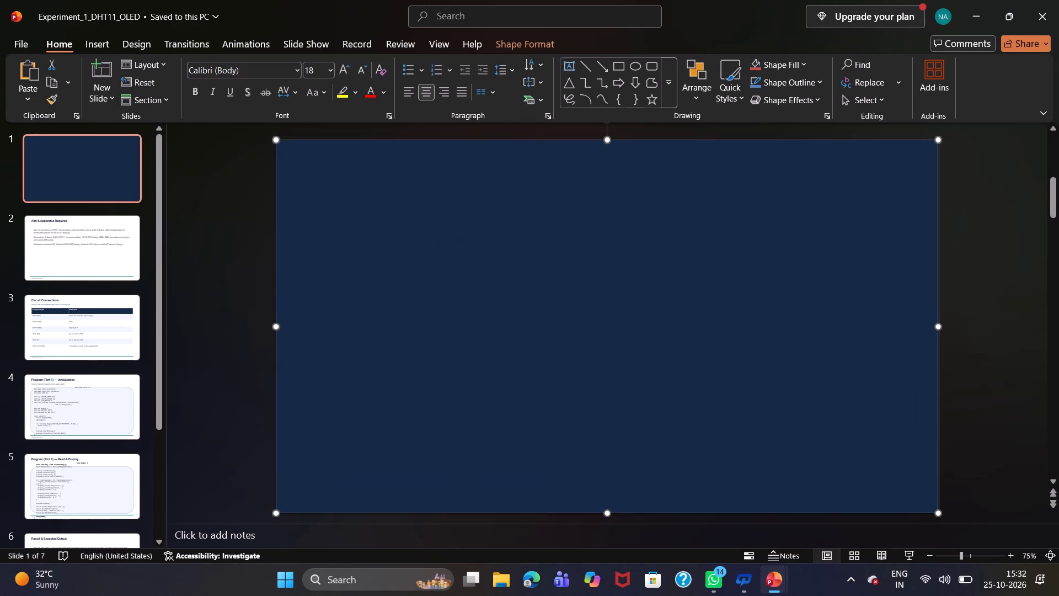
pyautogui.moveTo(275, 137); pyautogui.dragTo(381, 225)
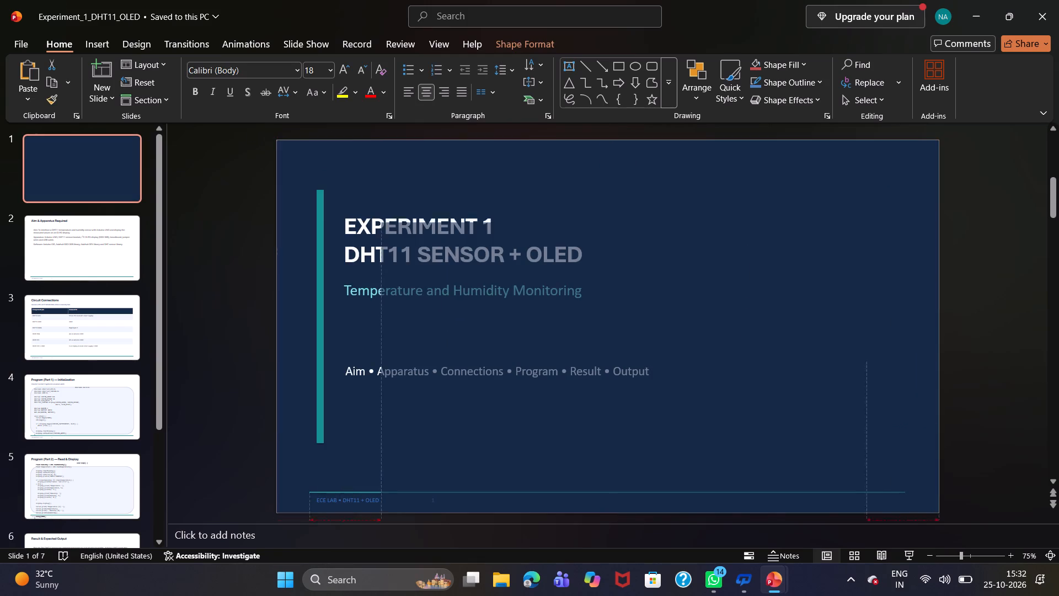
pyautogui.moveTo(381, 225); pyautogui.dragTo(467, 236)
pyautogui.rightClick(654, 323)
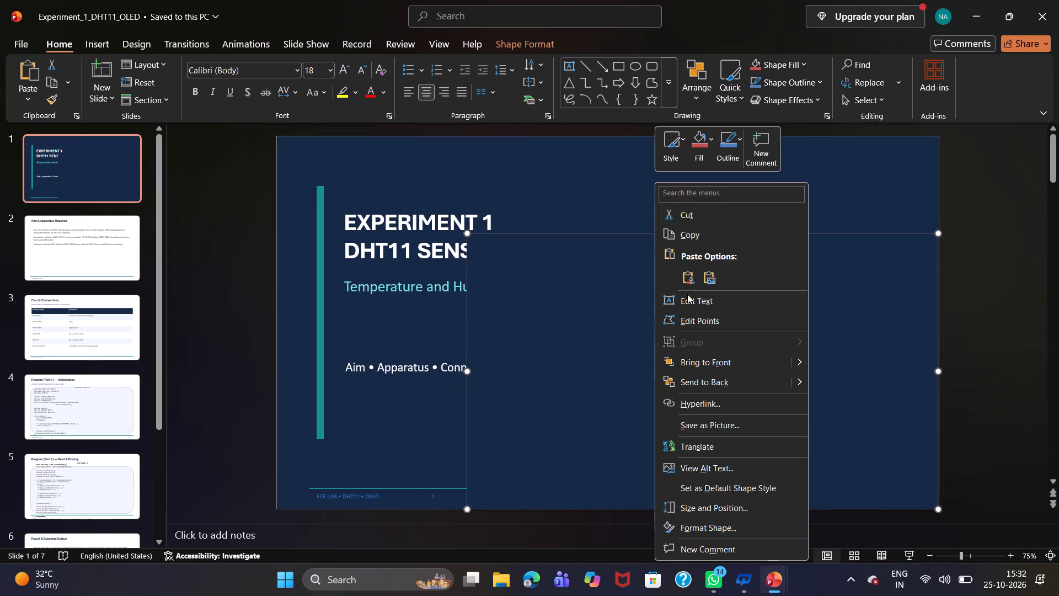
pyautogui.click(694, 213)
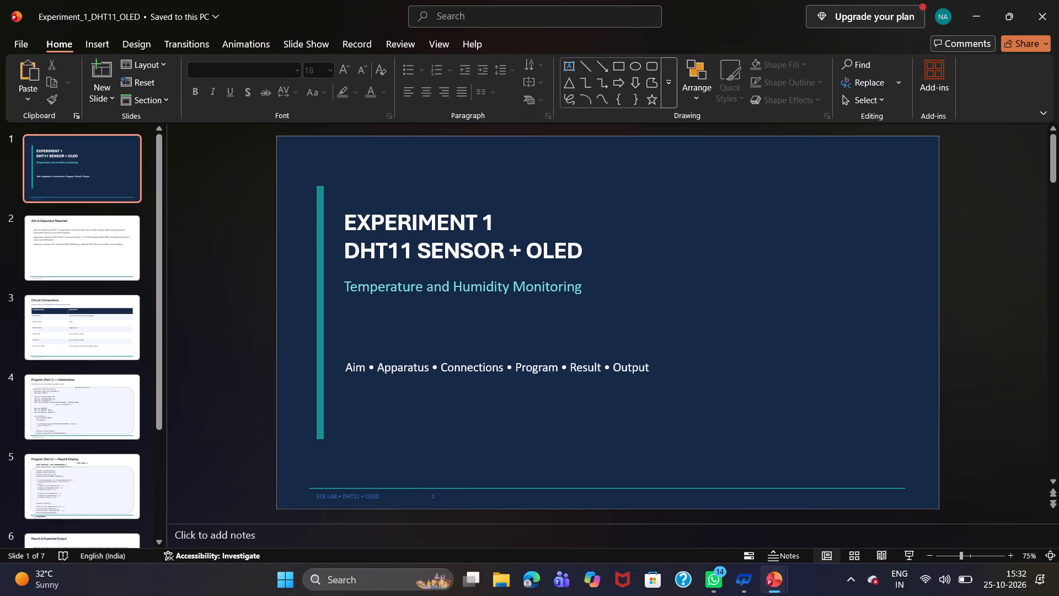
# Enlarge slide 1's title text box in Experiment_1_DHT11_OLED, extending its top-left corner up and left and its right edge toward the slide's edge.
pyautogui.click(363, 228)
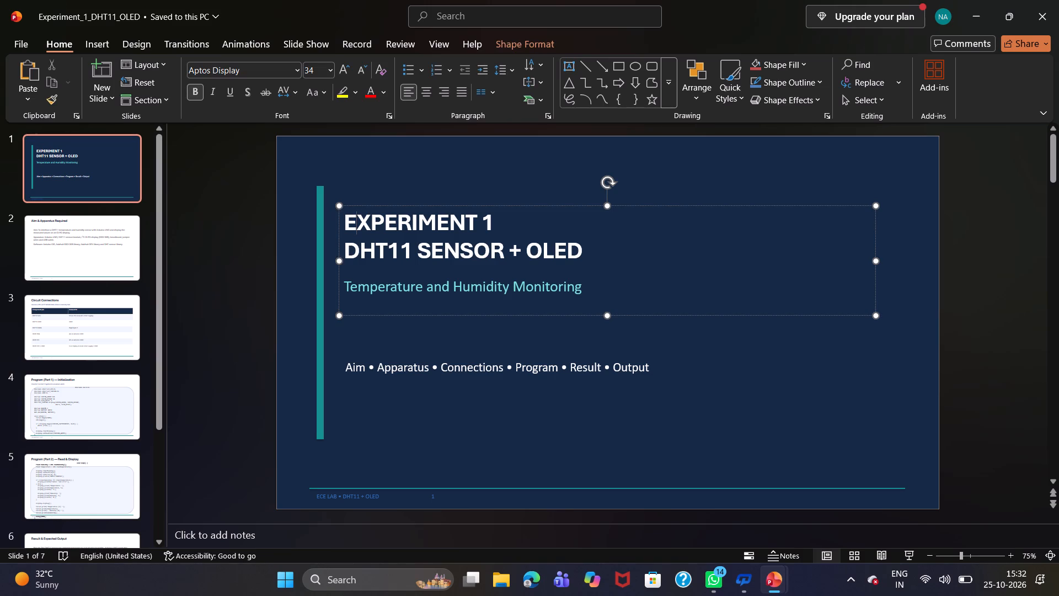
pyautogui.moveTo(339, 203); pyautogui.dragTo(323, 166)
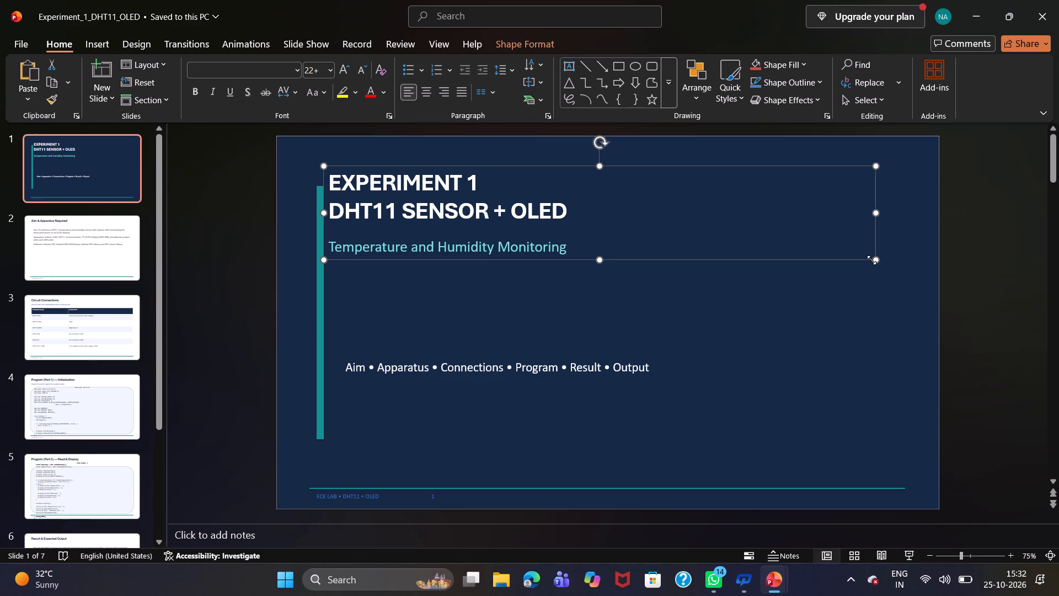
pyautogui.moveTo(871, 260); pyautogui.dragTo(887, 307)
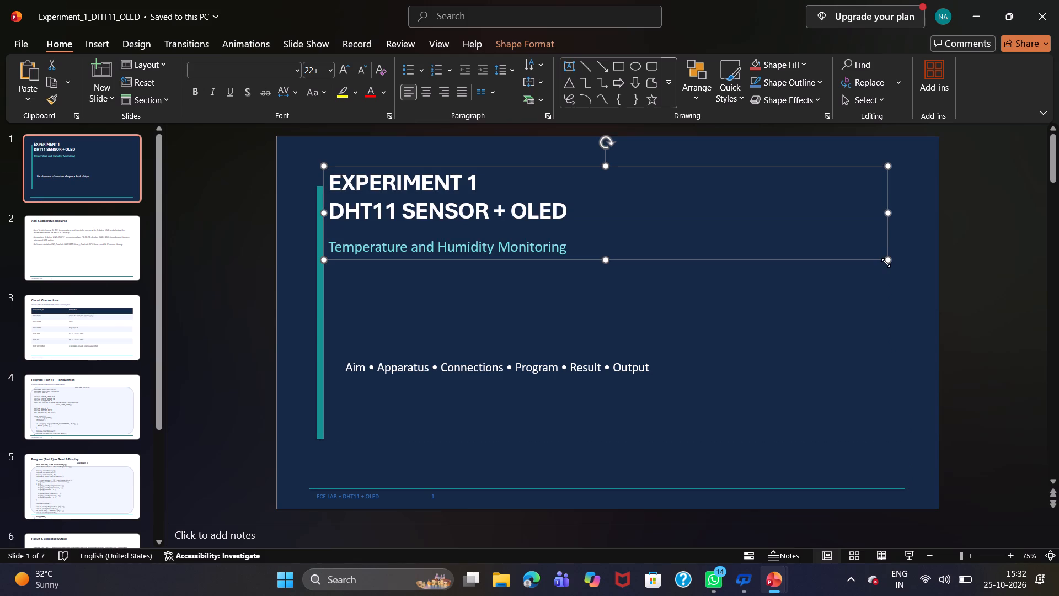
pyautogui.moveTo(886, 258); pyautogui.dragTo(939, 324)
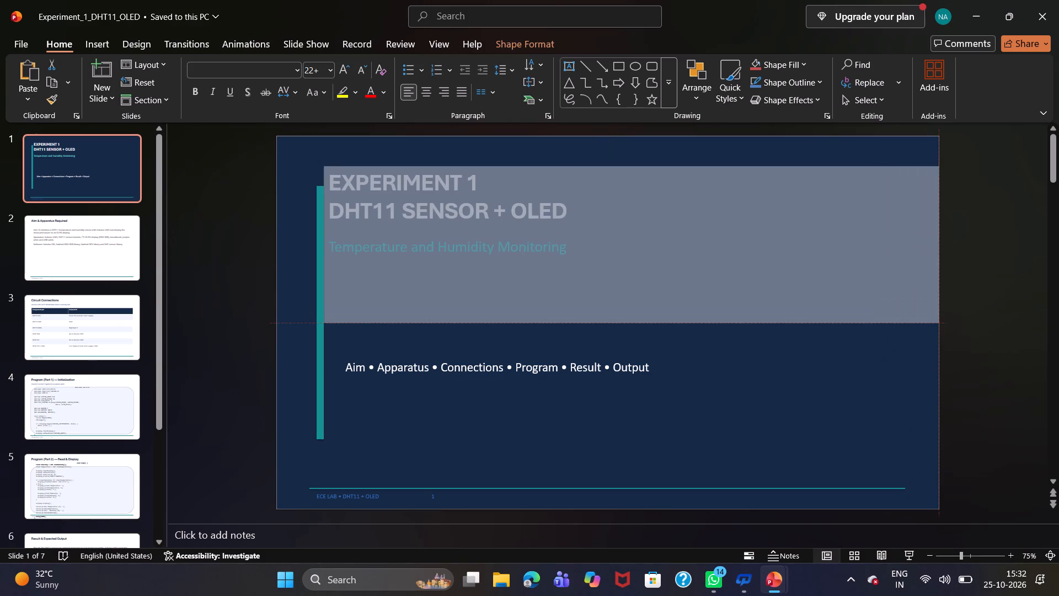
pyautogui.moveTo(939, 324); pyautogui.dragTo(916, 333)
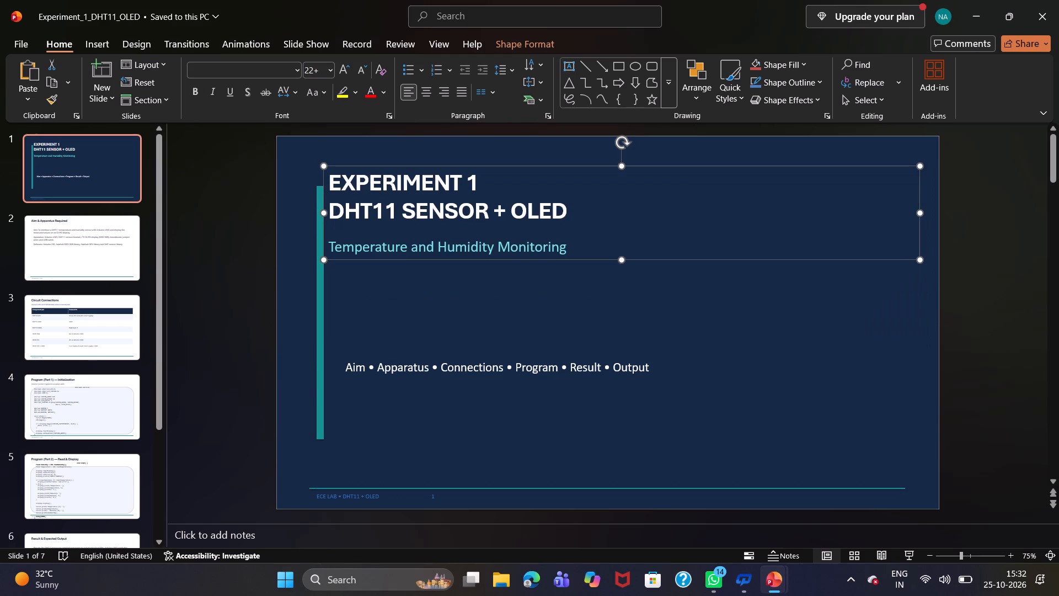
pyautogui.moveTo(919, 263); pyautogui.dragTo(924, 312)
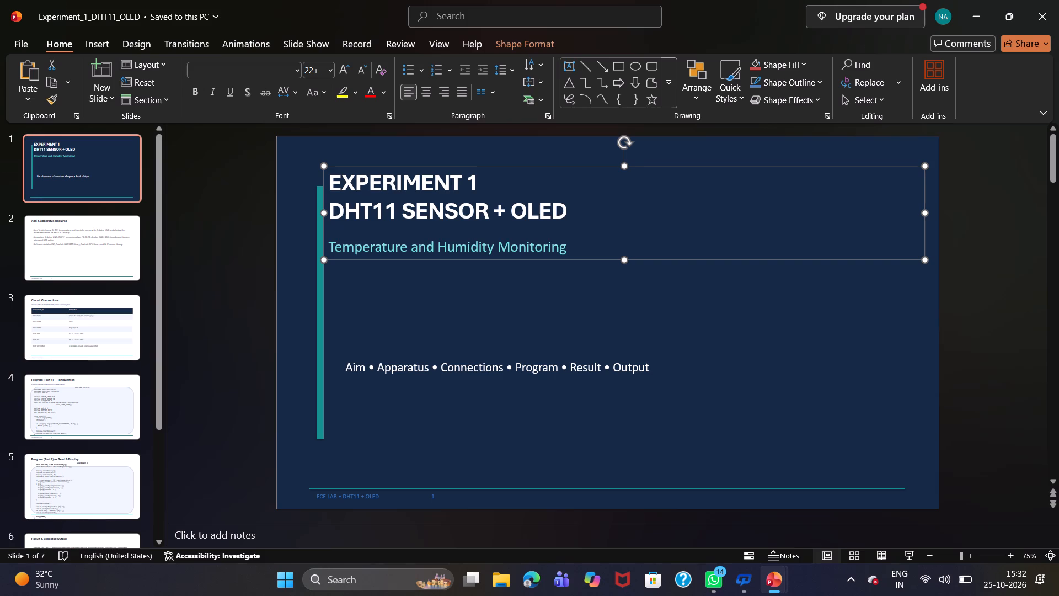
pyautogui.moveTo(621, 258); pyautogui.dragTo(624, 295)
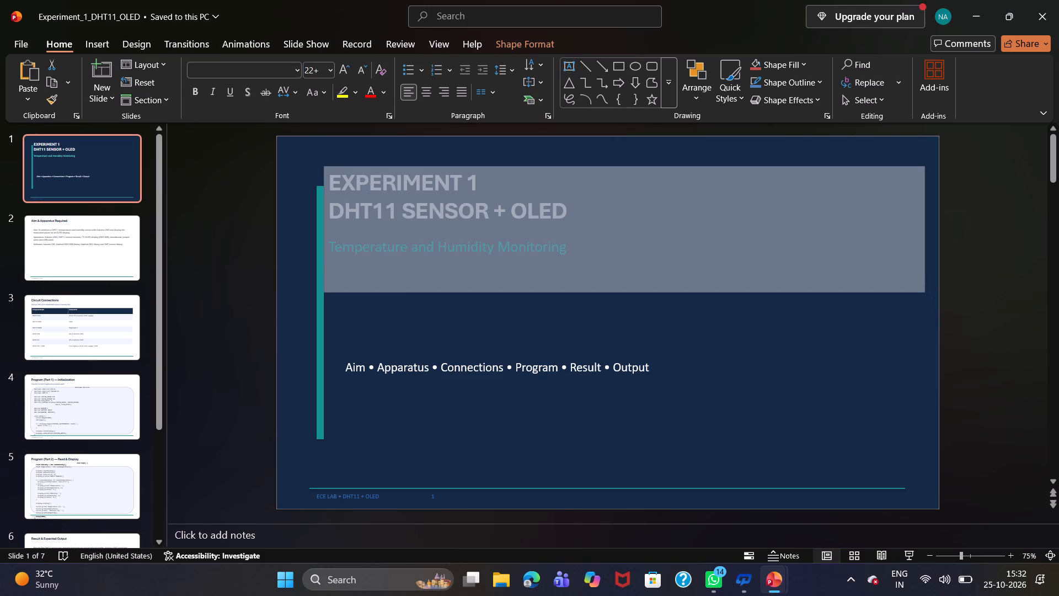
pyautogui.moveTo(624, 295); pyautogui.dragTo(625, 295)
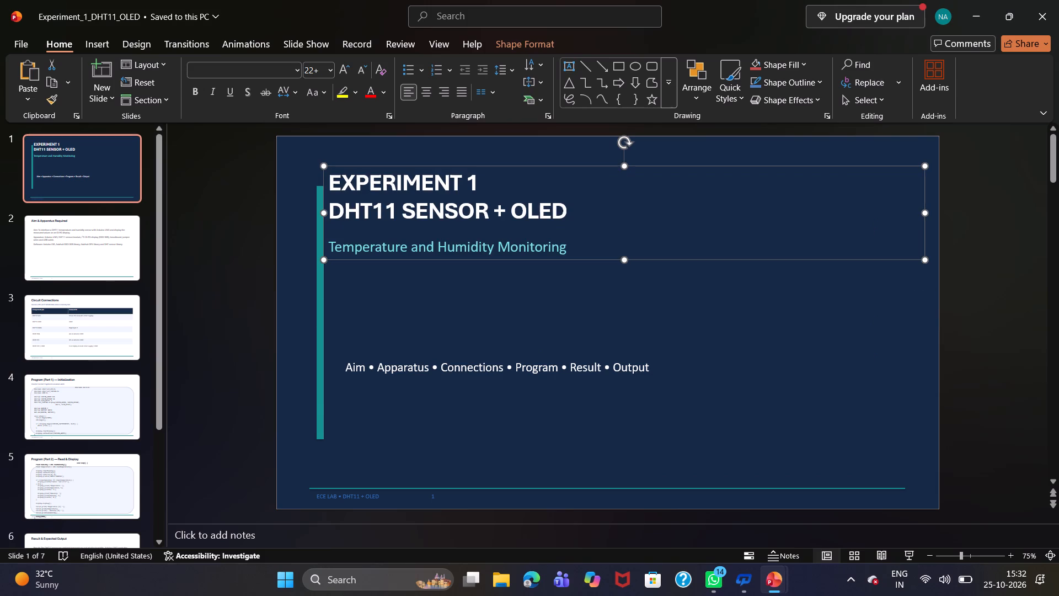
# Copy the "Malla Reddy College of Engineering" and "Internet of Things Laboratory" lines from indu iot ppt and paste them before "EXPERIMENT 1" in Experiment_1_DHT11_OLED.
pyautogui.click(330, 179)
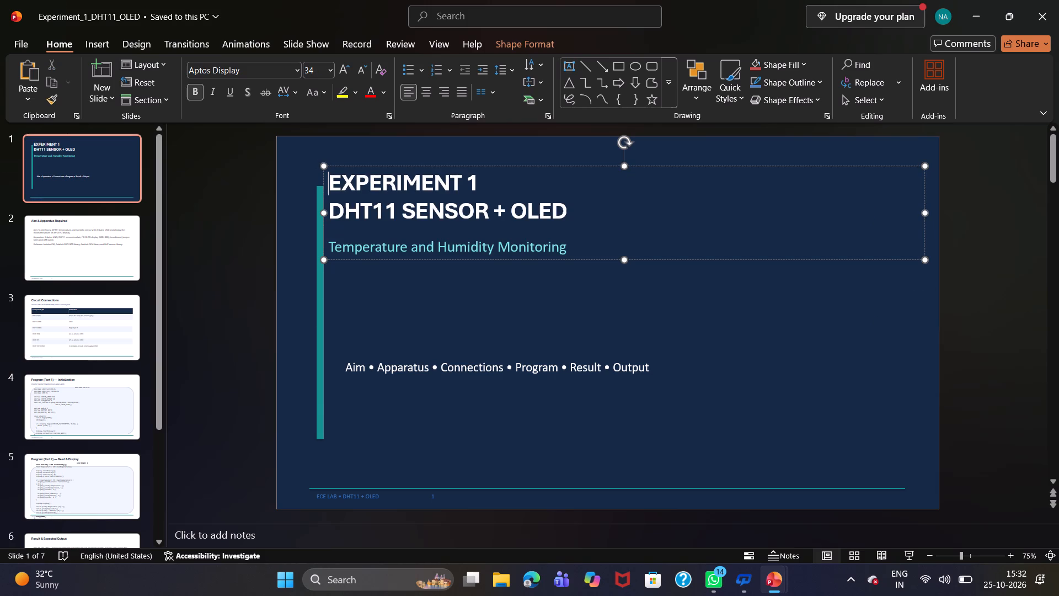
pyautogui.click(330, 179)
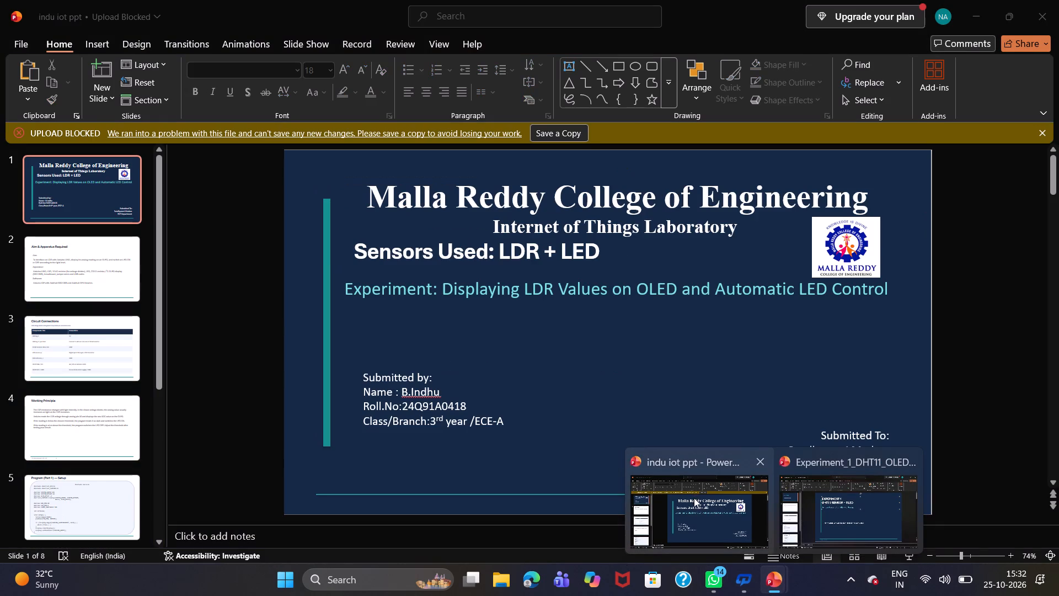
pyautogui.click(693, 499)
pyautogui.click(412, 185)
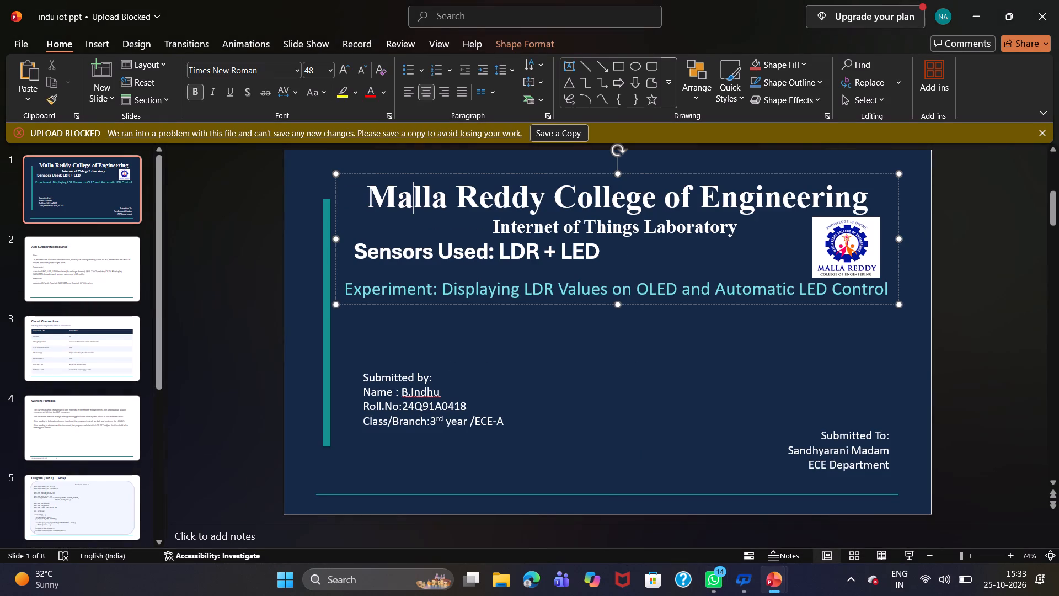
pyautogui.moveTo(366, 193); pyautogui.dragTo(573, 215)
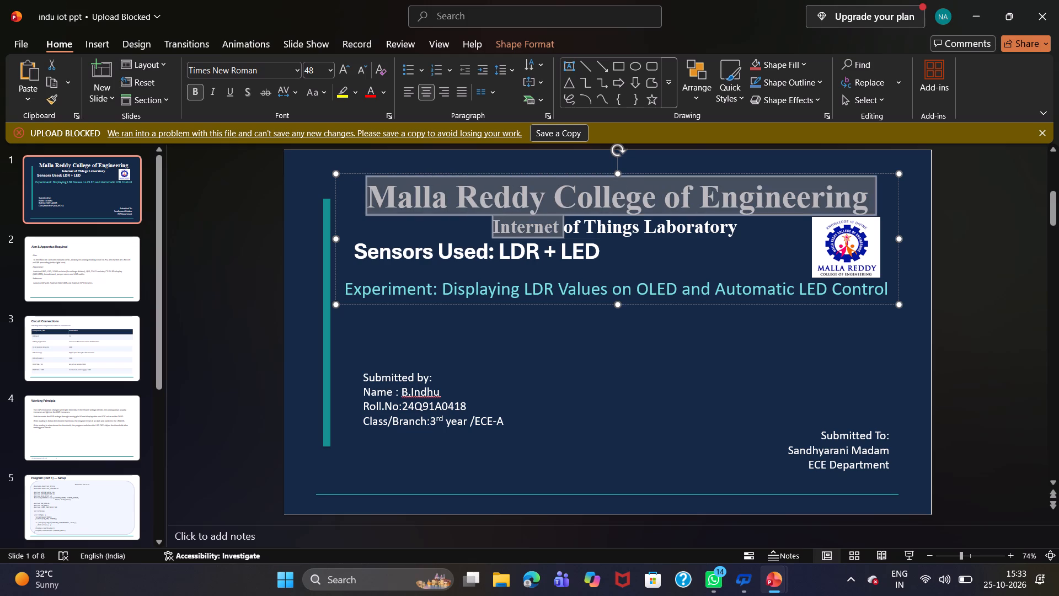
pyautogui.moveTo(573, 215); pyautogui.dragTo(885, 278)
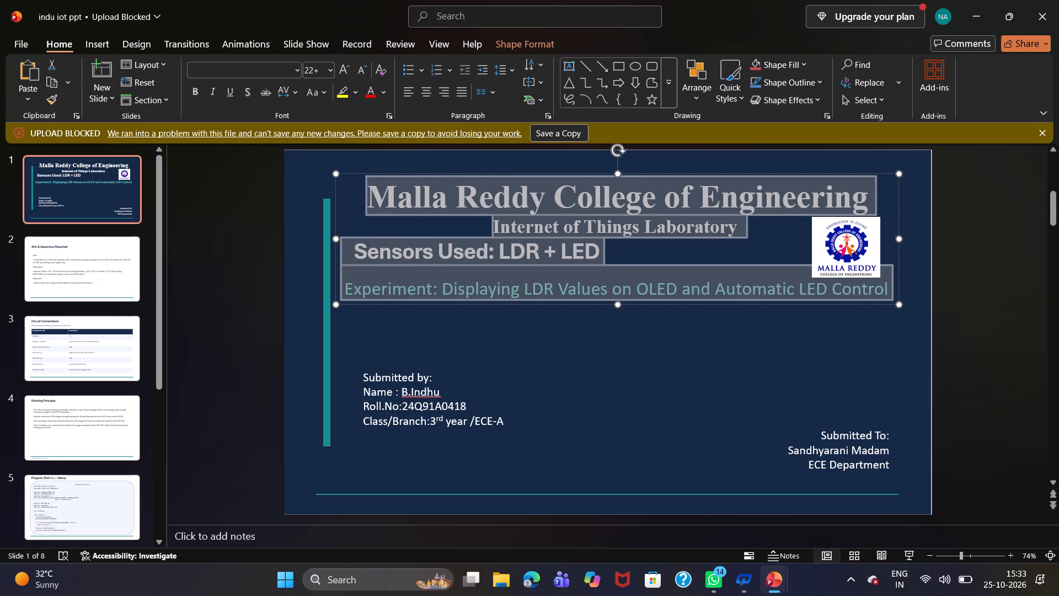
pyautogui.moveTo(885, 278); pyautogui.dragTo(926, 232)
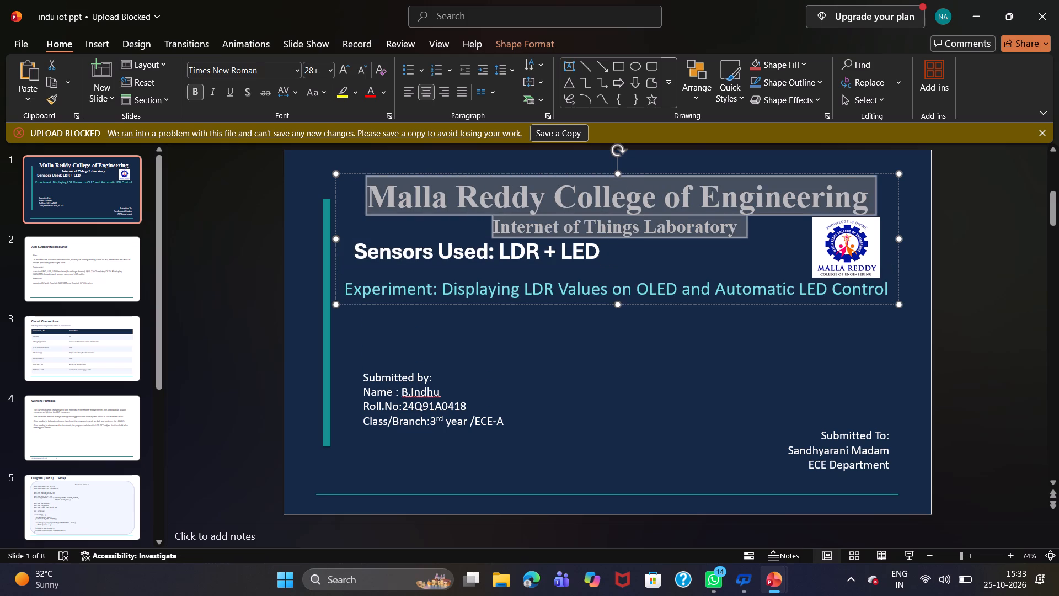
pyautogui.moveTo(926, 232); pyautogui.dragTo(926, 228)
pyautogui.hotkey('ctrl', 'c')
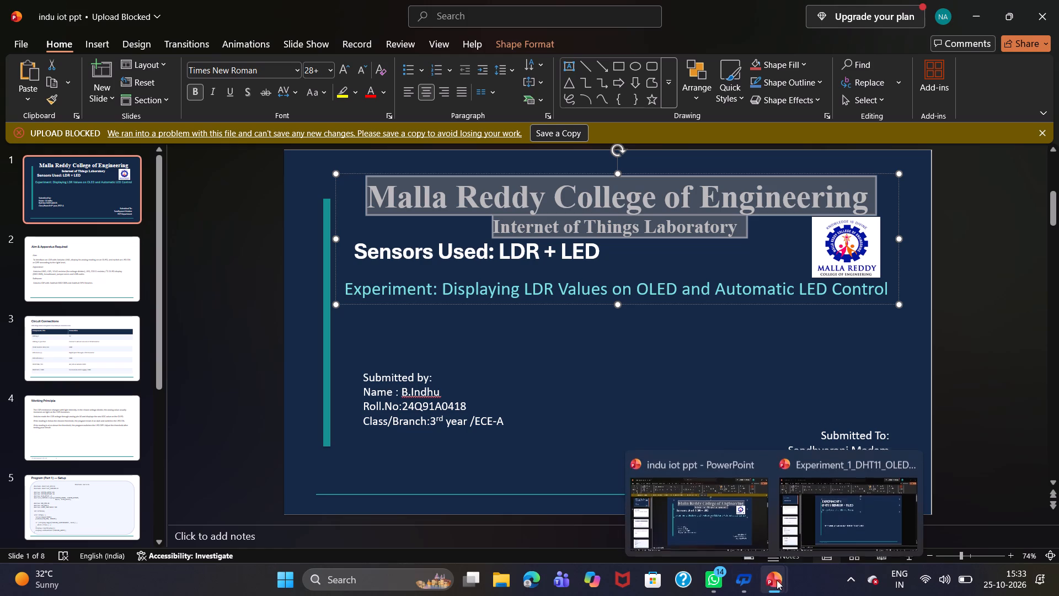
pyautogui.click(823, 510)
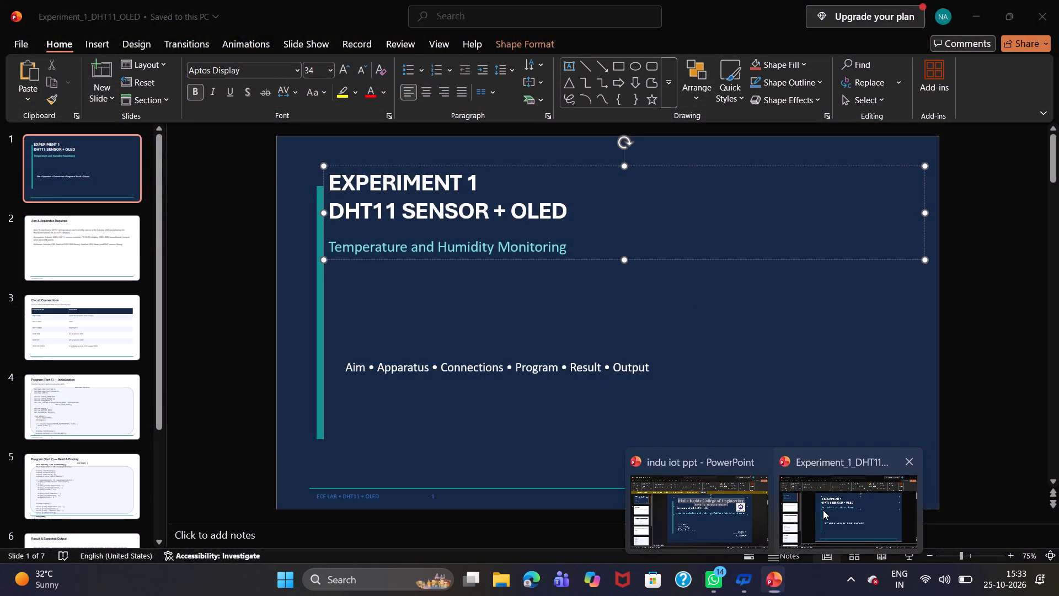
pyautogui.hotkey('ctrl', 'v')
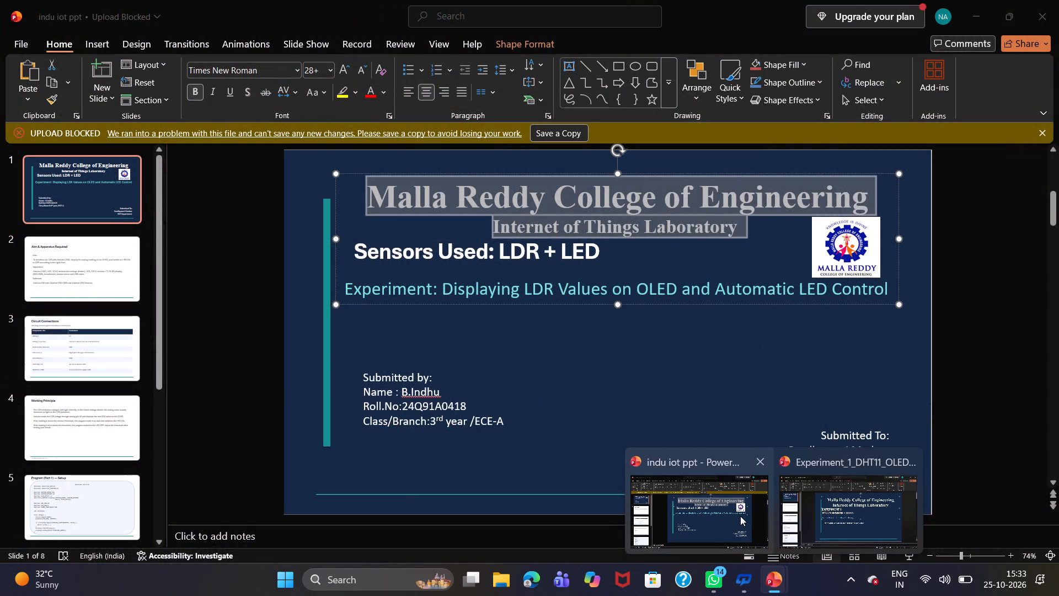
# Copy the college logo from indu iot ppt's title slide into Experiment_1_DHT11_OLED's slide 1 and place it just right of "Internet of Things Laboratory".
pyautogui.click(740, 516)
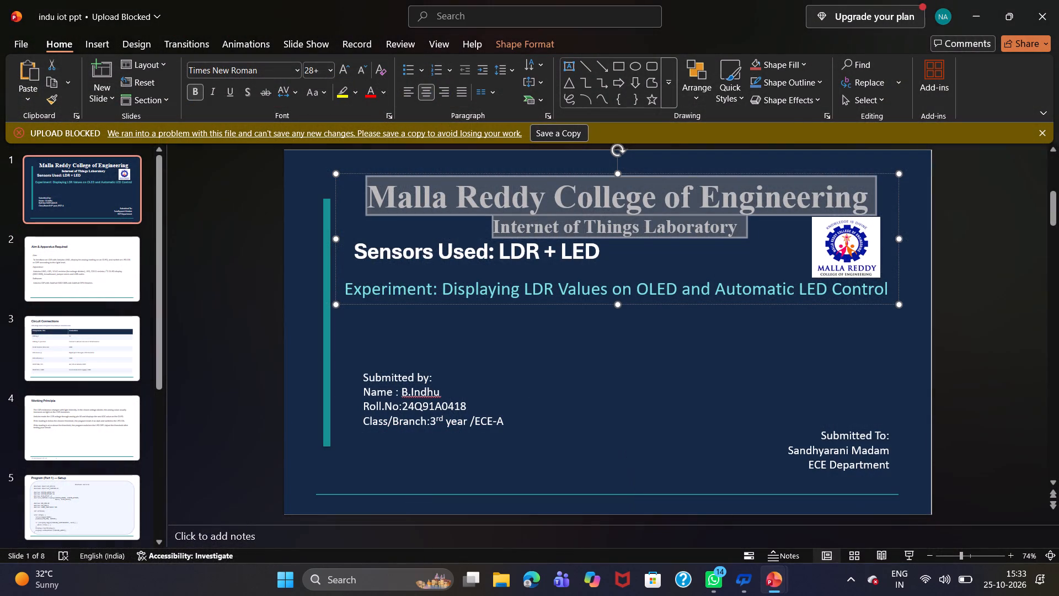
pyautogui.rightClick(851, 247)
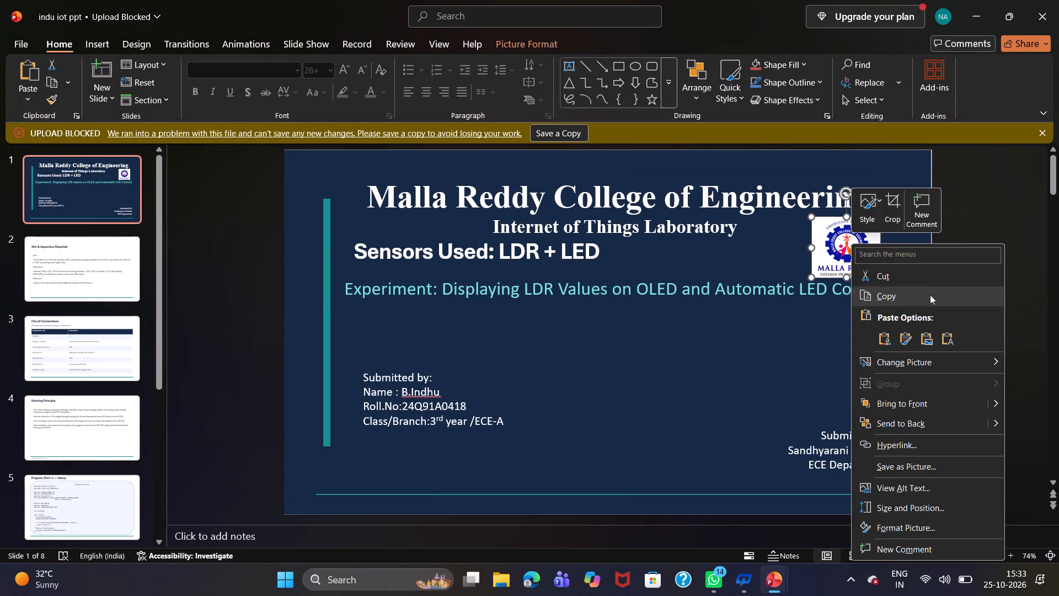
pyautogui.click(926, 291)
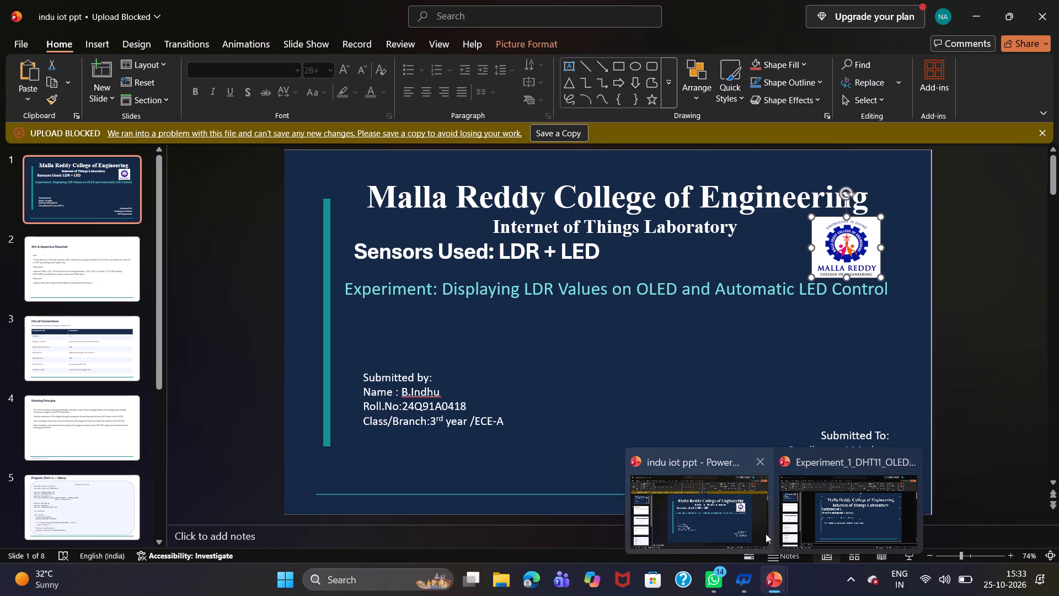
pyautogui.click(822, 515)
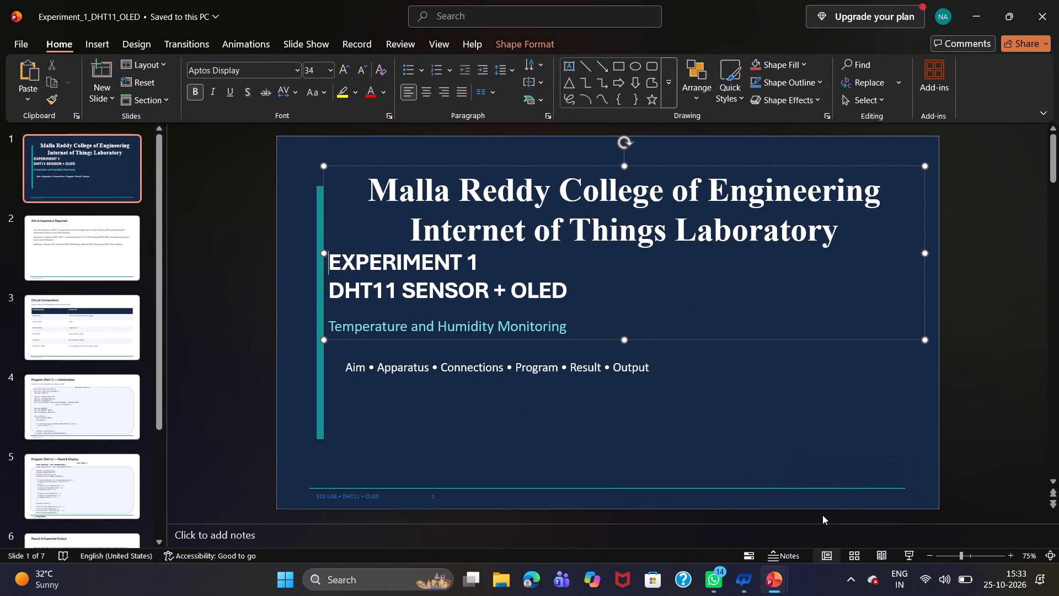
pyautogui.hotkey('ctrl', 'v')
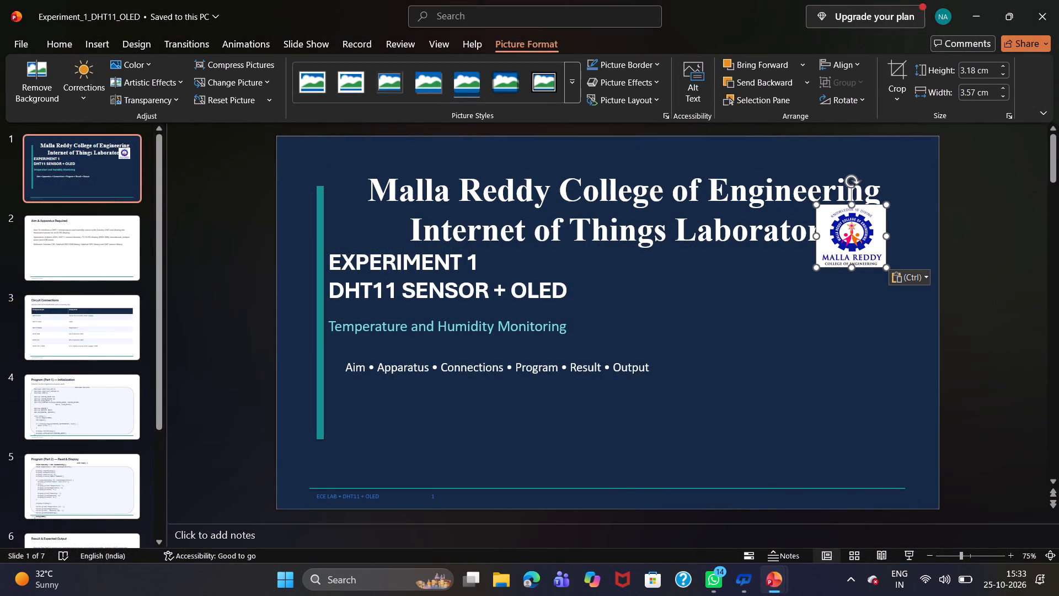
pyautogui.moveTo(863, 226); pyautogui.dragTo(889, 232)
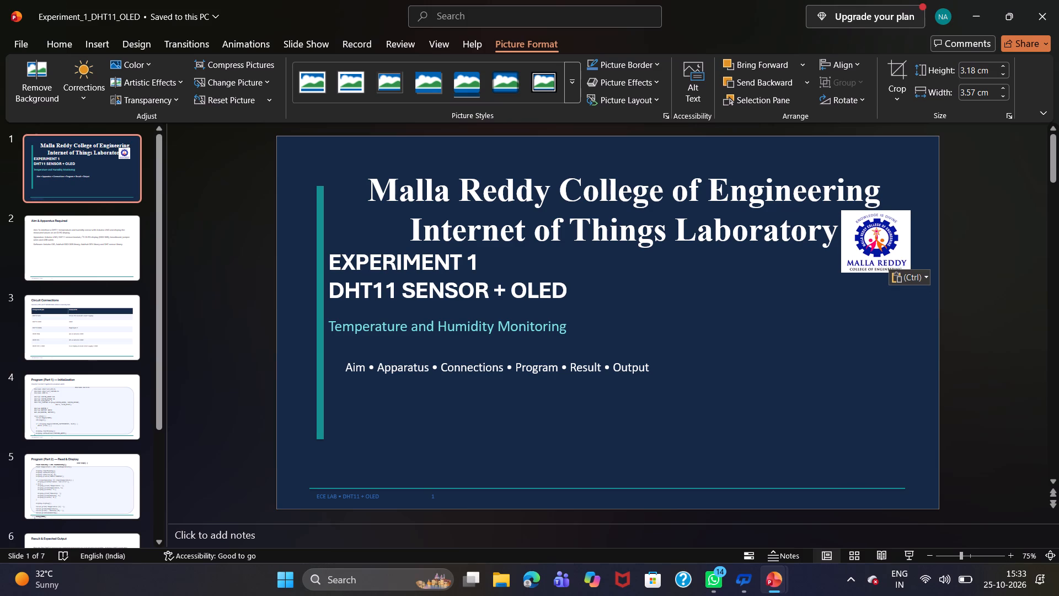
pyautogui.moveTo(889, 232); pyautogui.dragTo(897, 233)
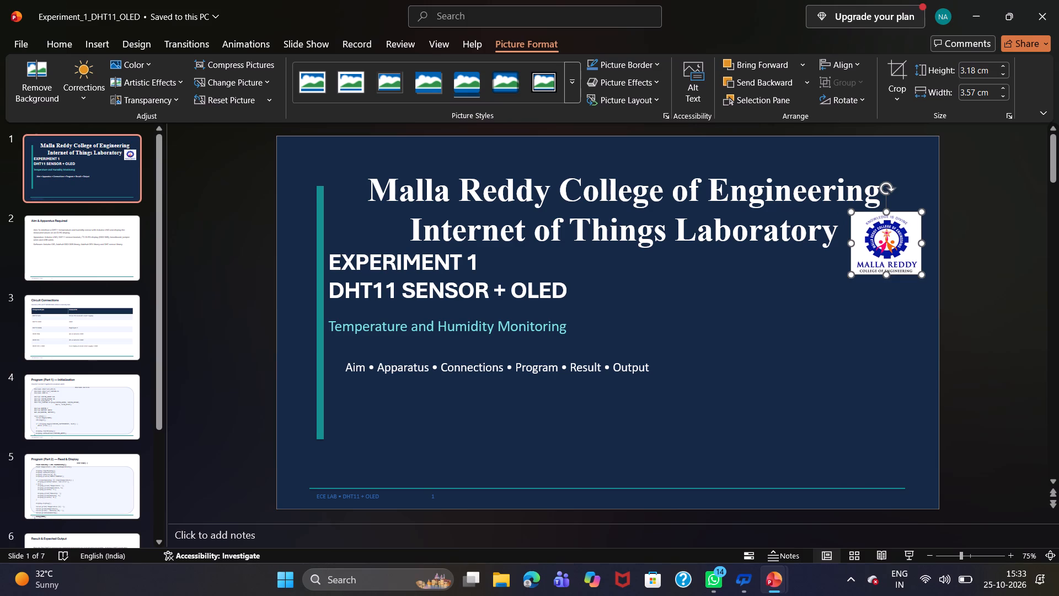
# Replace the "EXPERIMENT 1" line on slide 1 with "Sensors Used:".
pyautogui.click(480, 264)
pyautogui.press('BackSpace')
pyautogui.press('BackSpace')
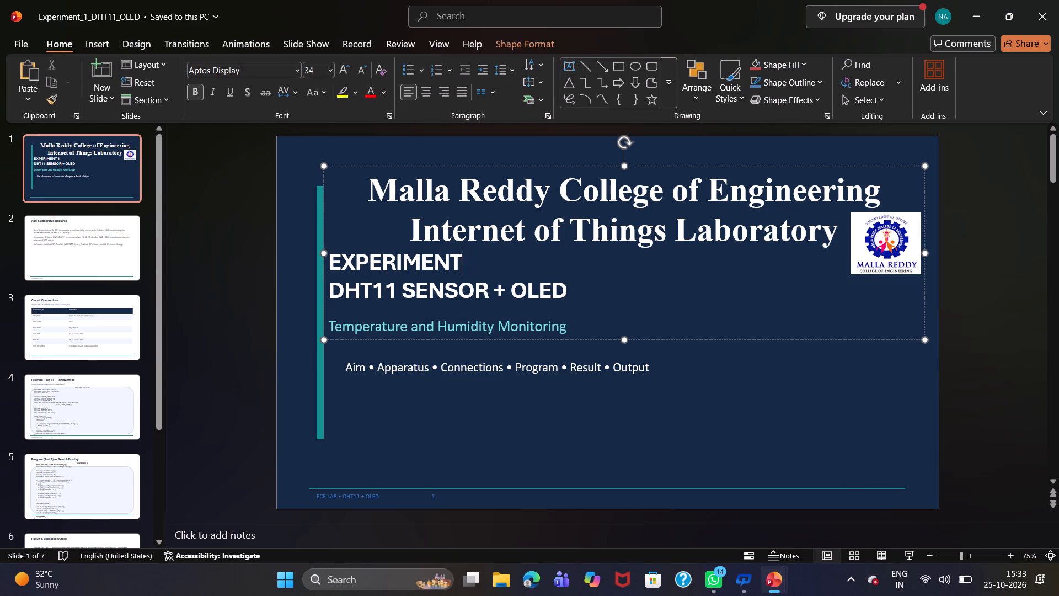
pyautogui.press('BackSpace')
pyautogui.press('BackSpace')
pyautogui.press('BackSpace')
pyautogui.press('BackSpace')
pyautogui.press('BackSpace')
pyautogui.press('BackSpace')
pyautogui.press('BackSpace')
pyautogui.press('BackSpace')
pyautogui.press('BackSpace')
pyautogui.press('BackSpace')
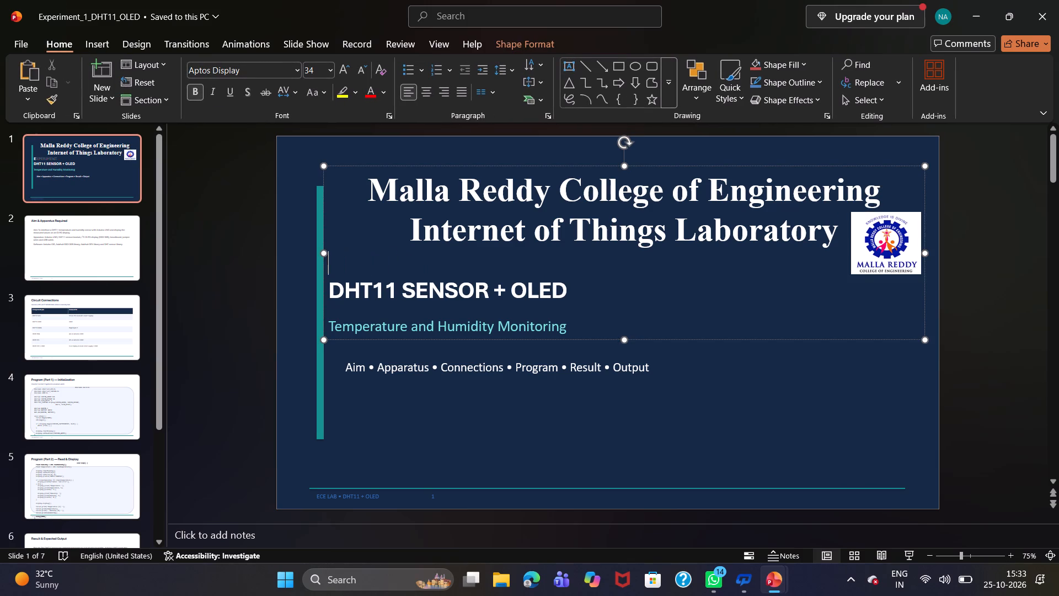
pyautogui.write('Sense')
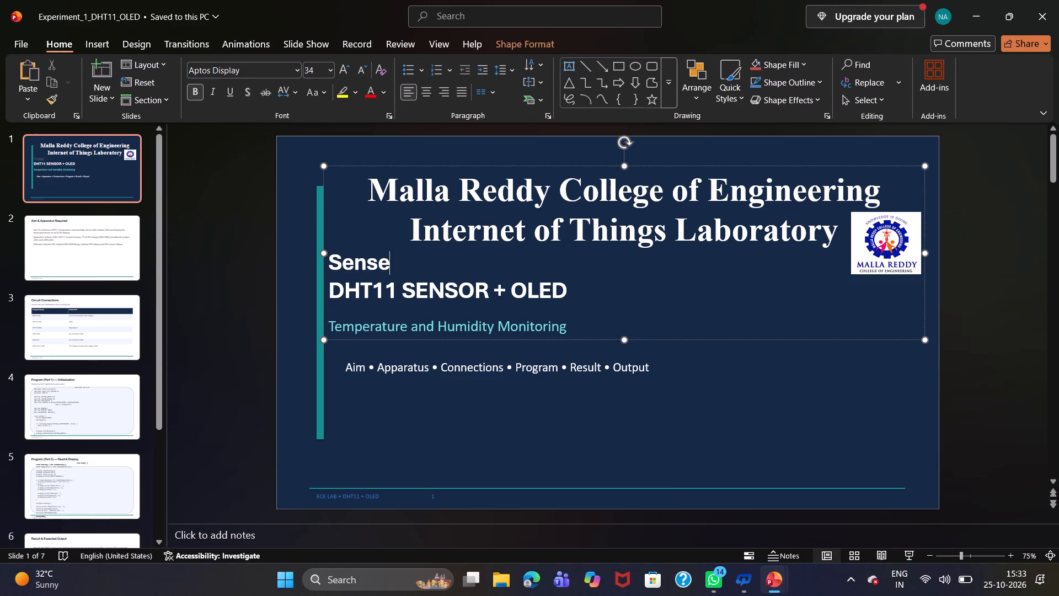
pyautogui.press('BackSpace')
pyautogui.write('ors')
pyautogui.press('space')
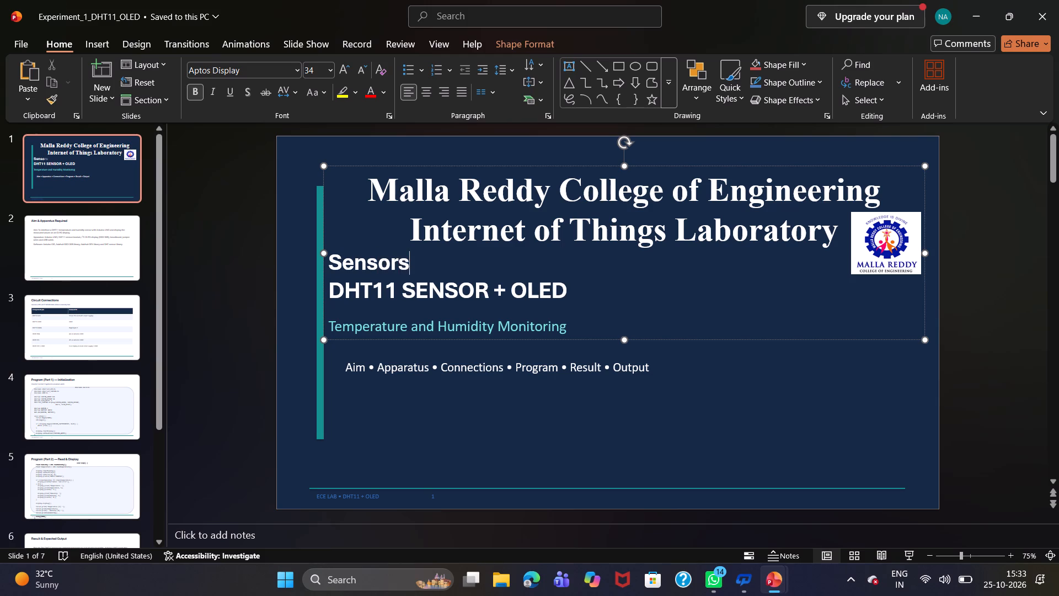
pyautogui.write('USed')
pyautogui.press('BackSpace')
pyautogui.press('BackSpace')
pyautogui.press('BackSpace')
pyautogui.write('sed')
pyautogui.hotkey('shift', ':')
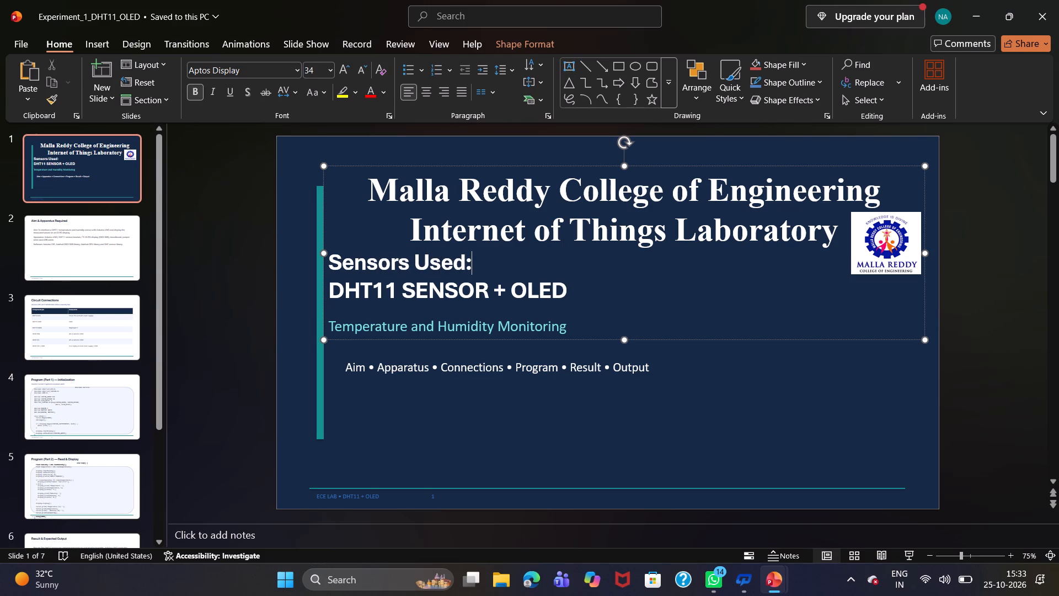
# Join the "DHT11 SENSOR + OLED" line onto the end of the "Sensors Used:" line.
pyautogui.click(329, 291)
pyautogui.press('BackSpace')
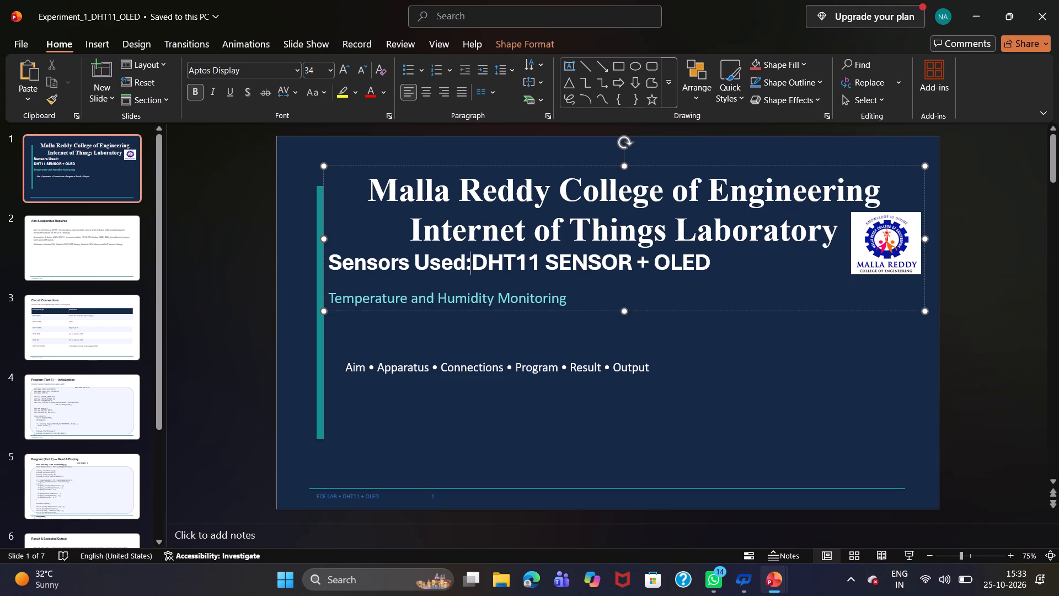
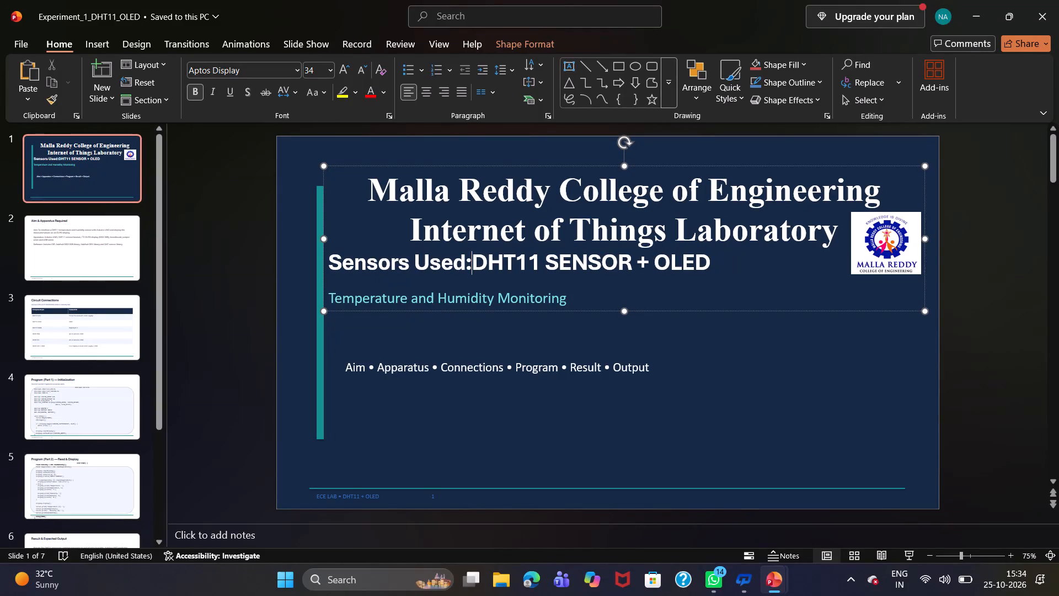
# Insert "Experiment" directly before "Temperature and Humidity Monitoring" in slide 1's title text.
pyautogui.click(331, 296)
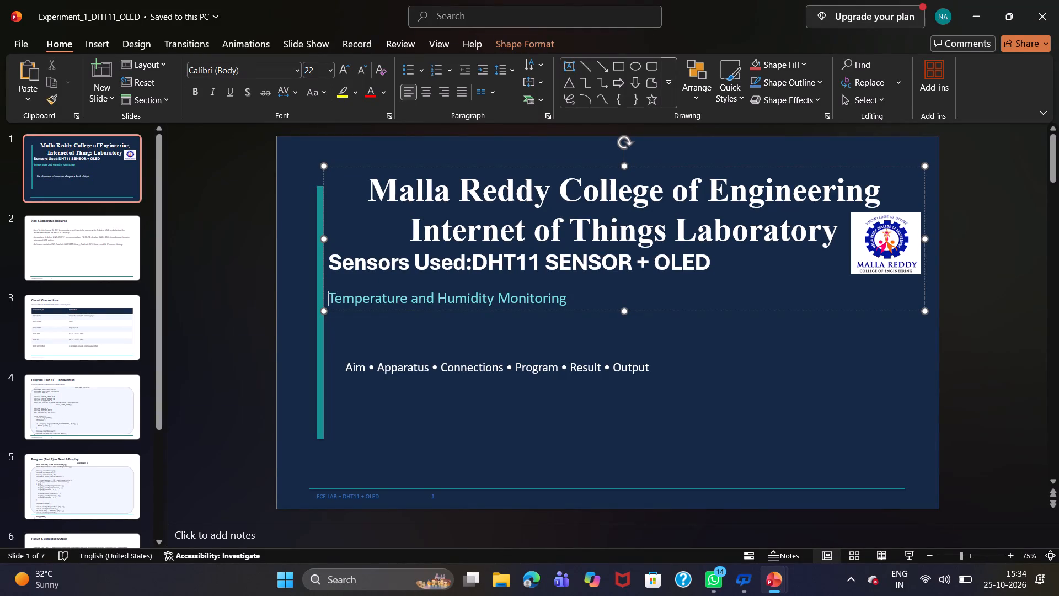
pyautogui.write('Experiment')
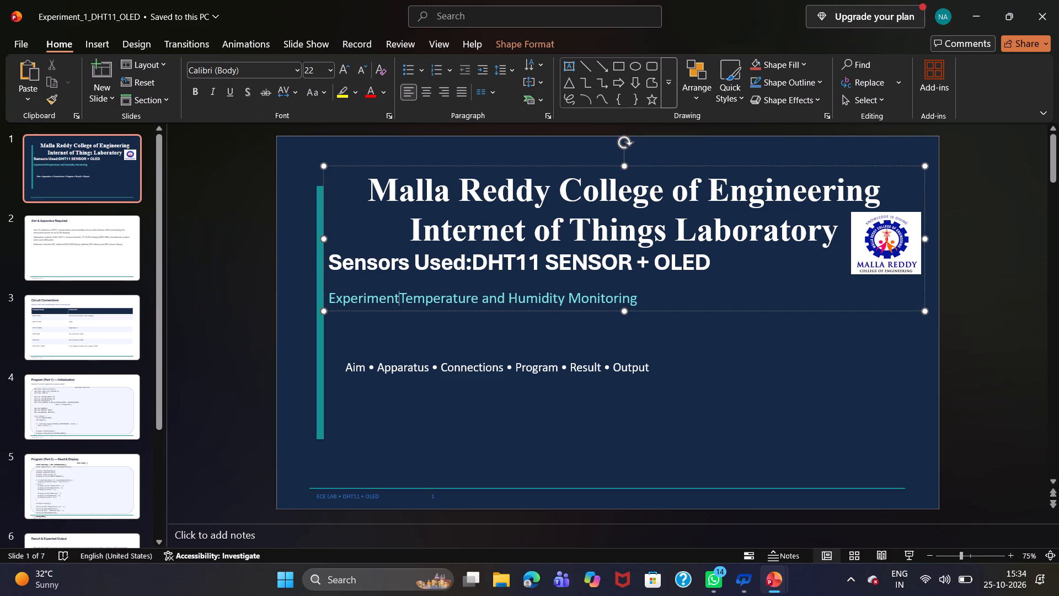
# Add a colon and a space after "Experiment" in slide 1's "Temperature and Humidity Monitoring" line.
pyautogui.write(':')
pyautogui.press('space')
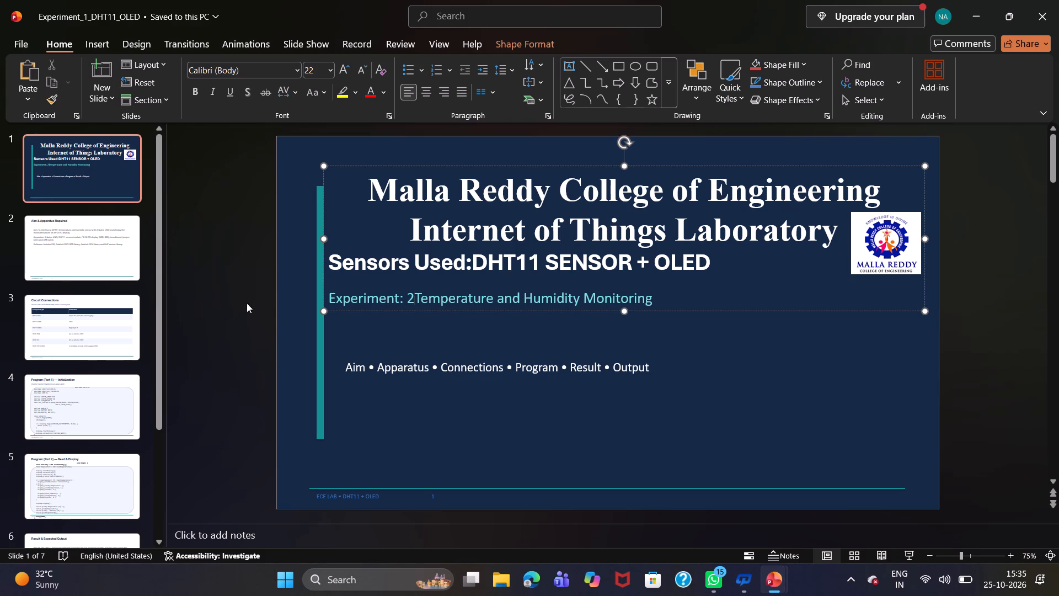
pyautogui.press('BackSpace')
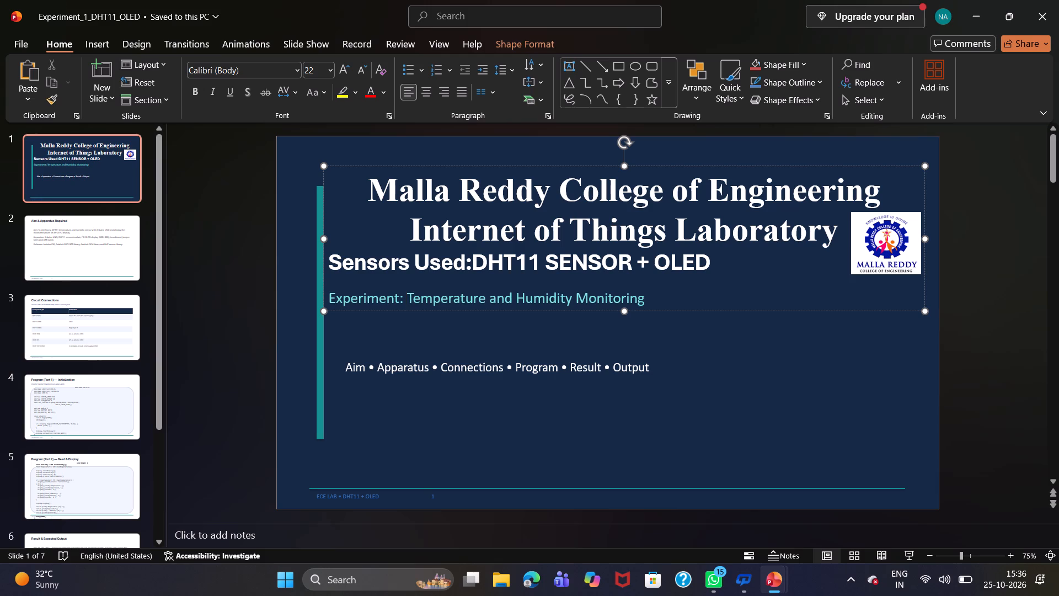
# Format the "Experiment: Temperature and Humidity Monitoring" line in Times New Roman, size 28.
pyautogui.moveTo(330, 295); pyautogui.dragTo(407, 306)
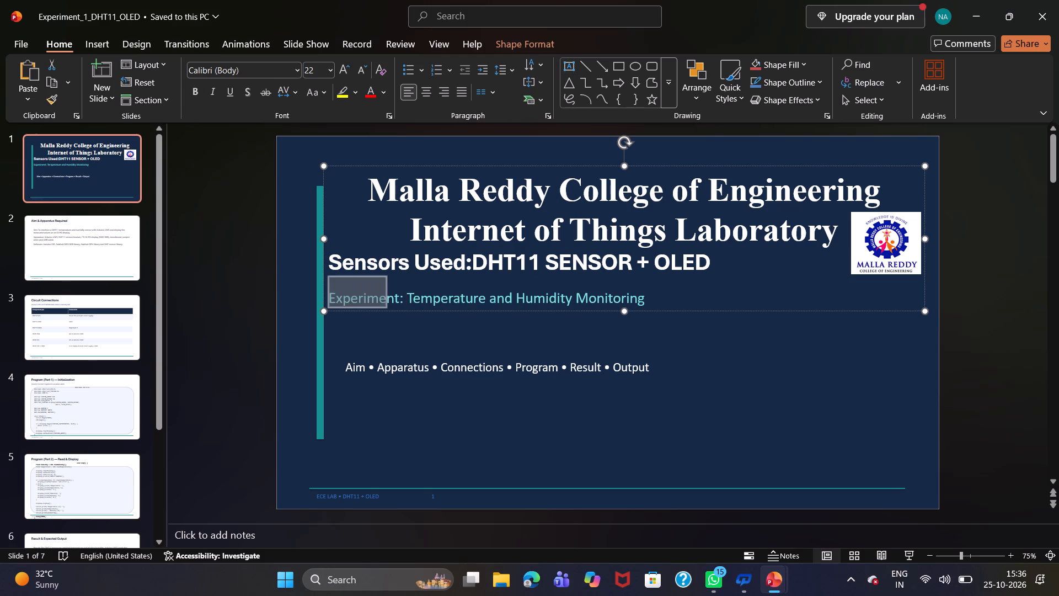
pyautogui.moveTo(407, 306); pyautogui.dragTo(630, 319)
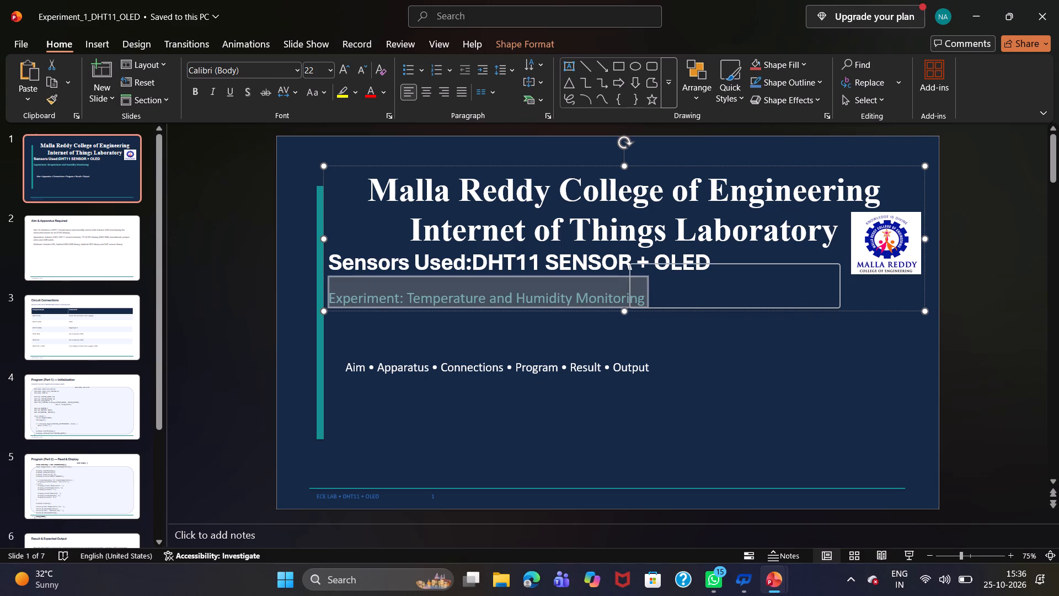
pyautogui.click(729, 275)
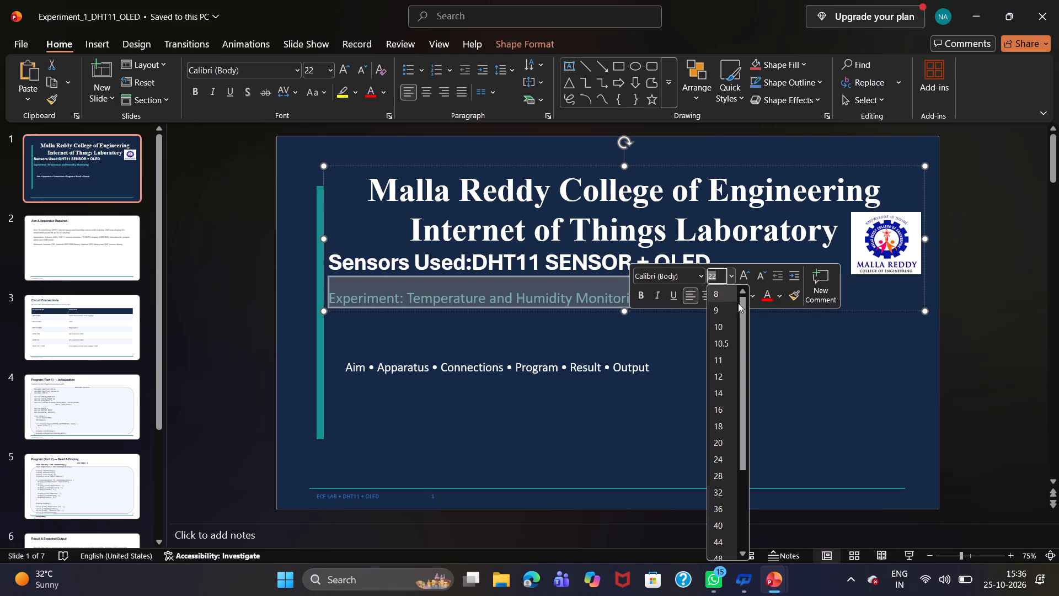
pyautogui.click(719, 475)
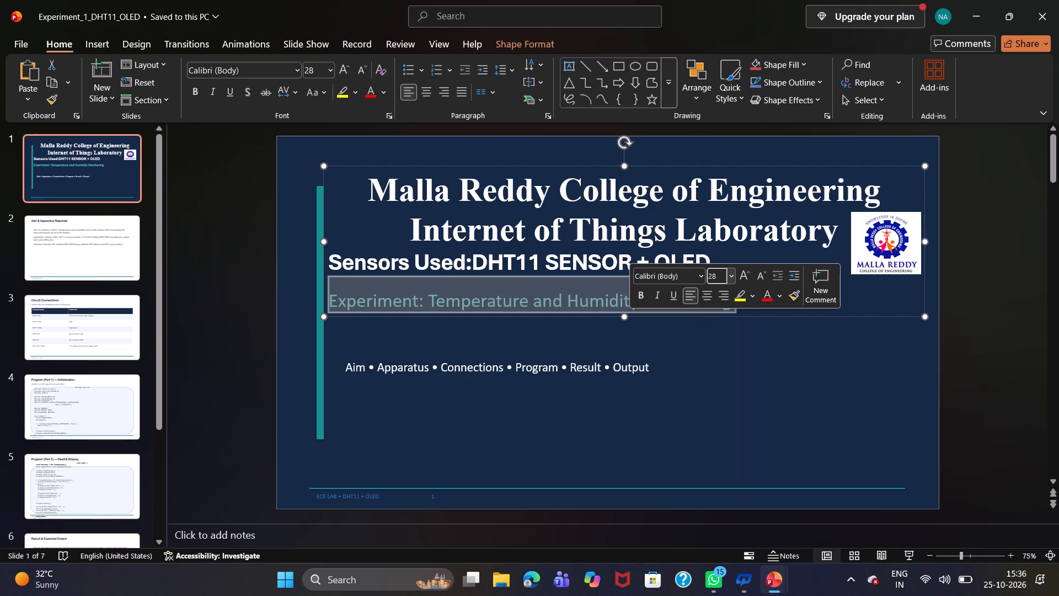
pyautogui.click(677, 276)
pyautogui.press('BackSpace')
pyautogui.write('tim')
pyautogui.press('Return')
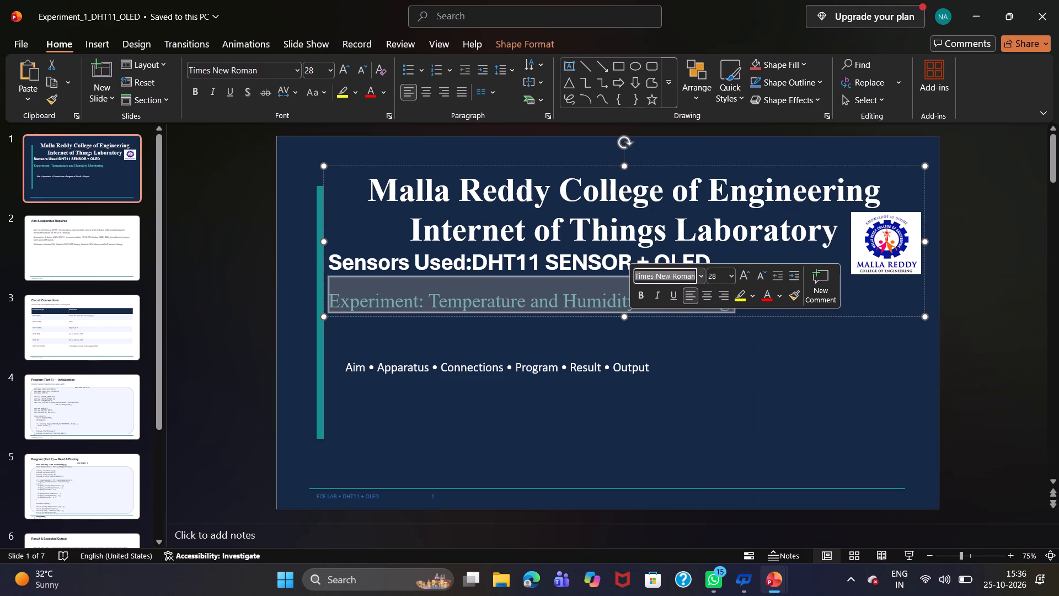
pyautogui.click(480, 337)
# Delete the "Aim • Apparatus • Connections • Program • Result • Output" text from slide 1's lower text box.
pyautogui.click(430, 377)
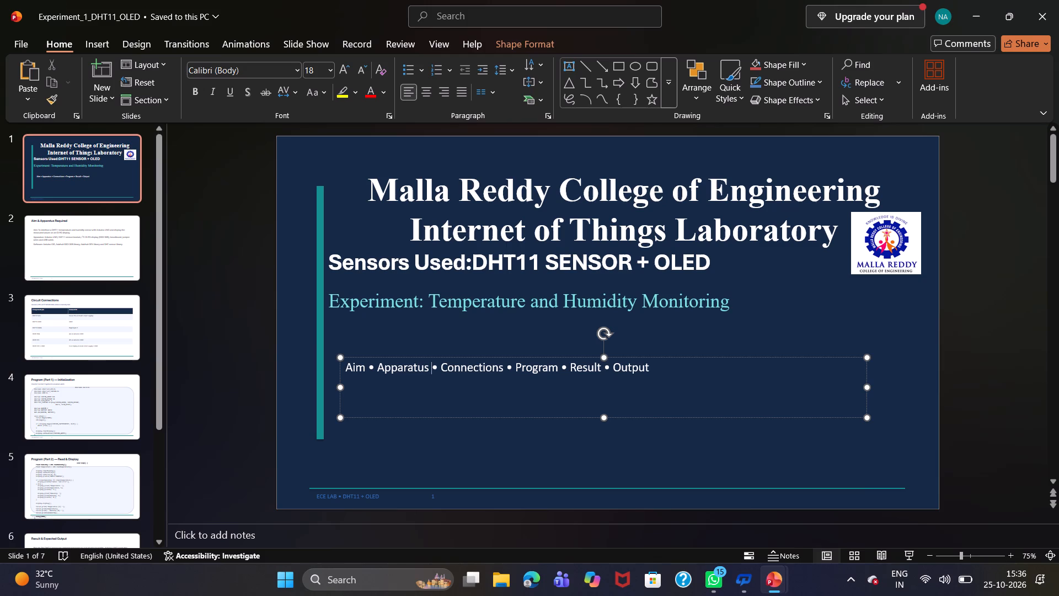
pyautogui.moveTo(345, 367); pyautogui.dragTo(654, 396)
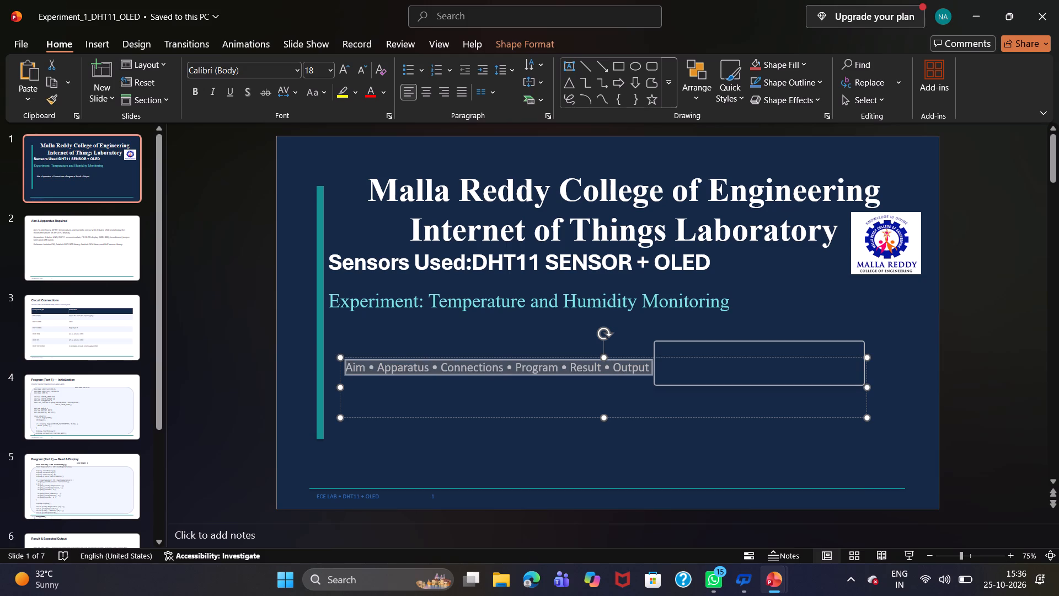
pyautogui.press('BackSpace')
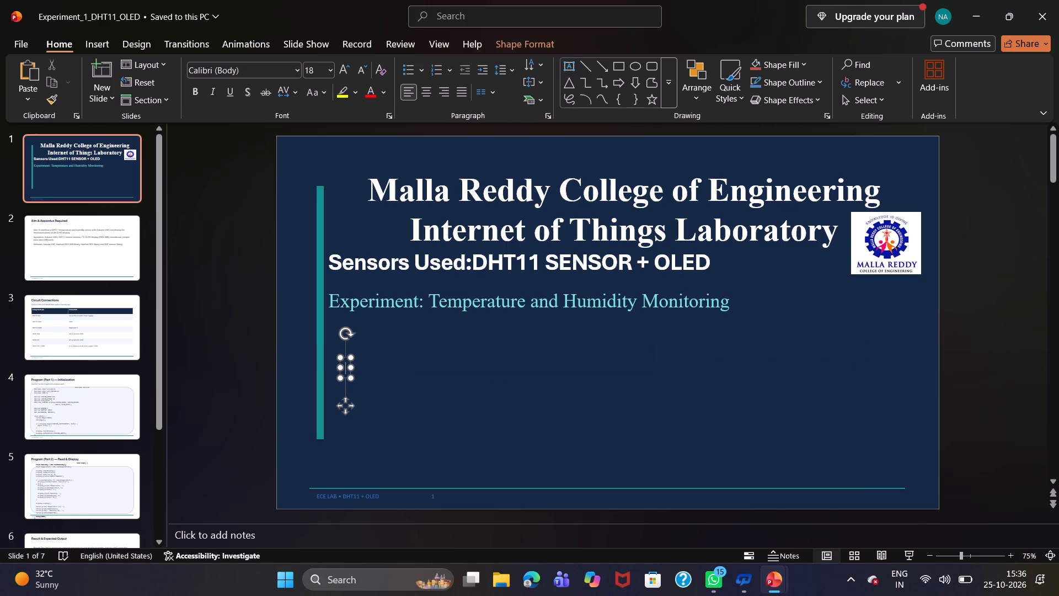
# Enlarge the emptied text box to span most of the slide below the experiment line, and shift it slightly up and right.
pyautogui.click(355, 368)
pyautogui.click(355, 368)
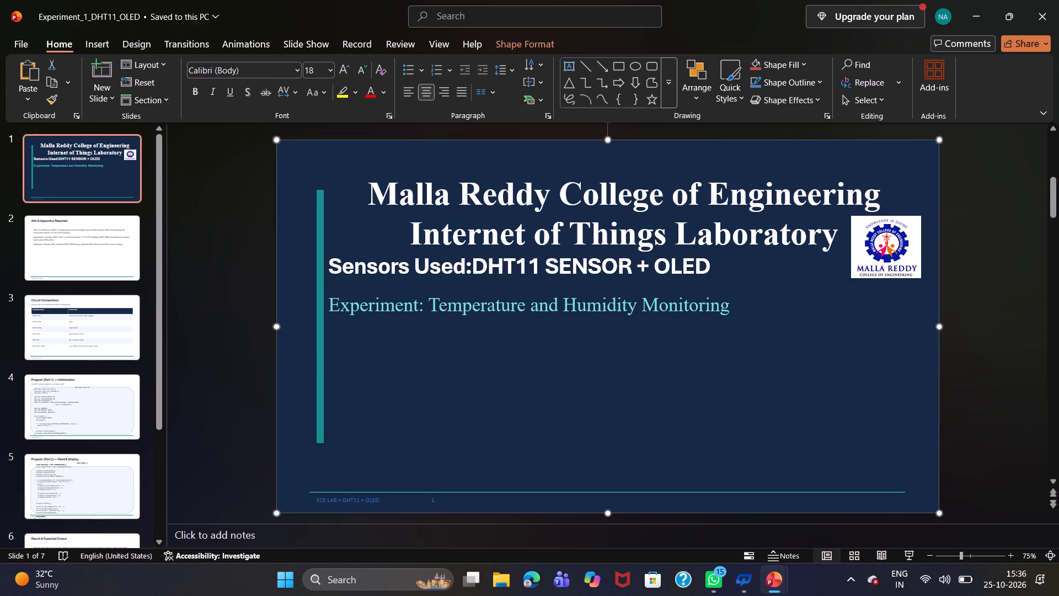
pyautogui.rightClick(359, 373)
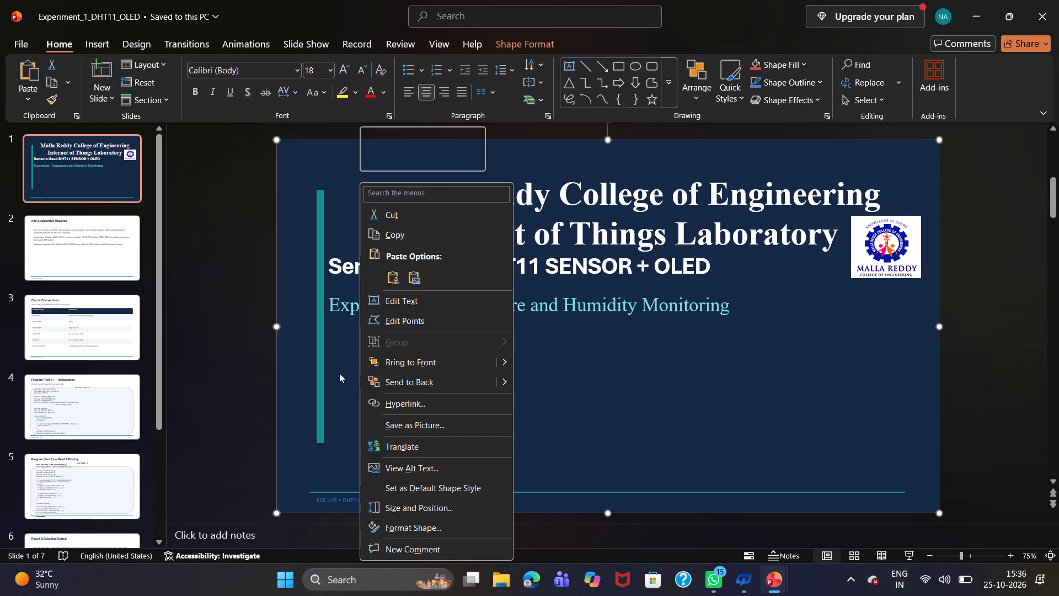
pyautogui.click(334, 375)
pyautogui.click(347, 372)
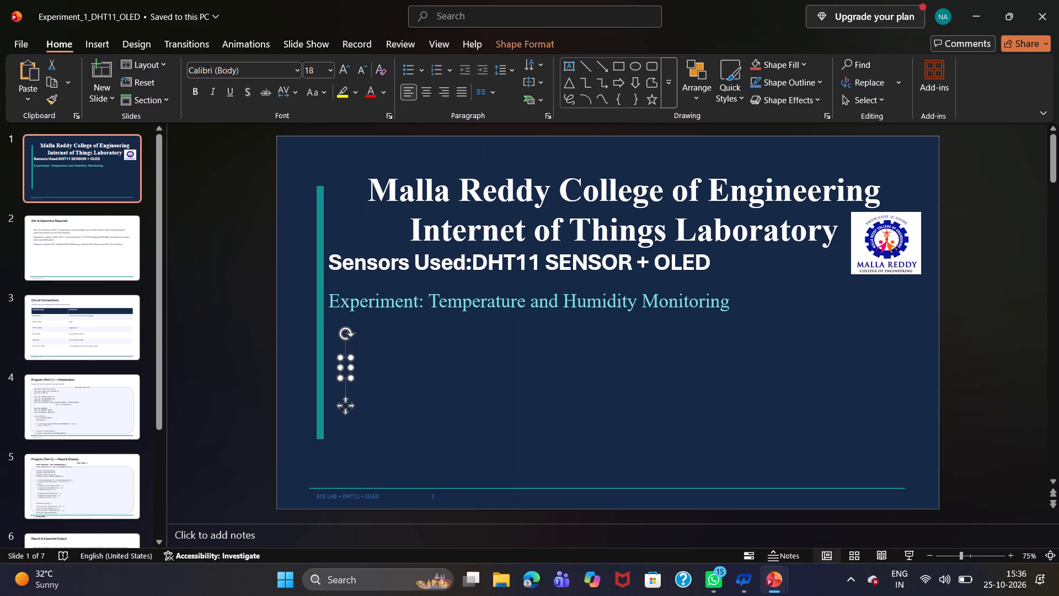
pyautogui.moveTo(349, 365); pyautogui.dragTo(473, 378)
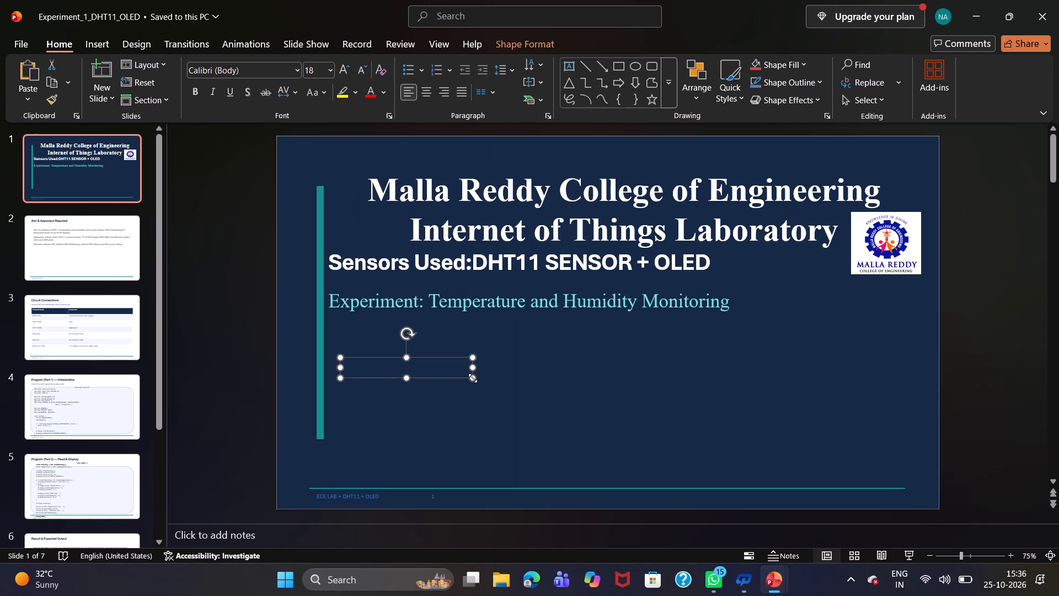
pyautogui.moveTo(472, 380); pyautogui.dragTo(509, 396)
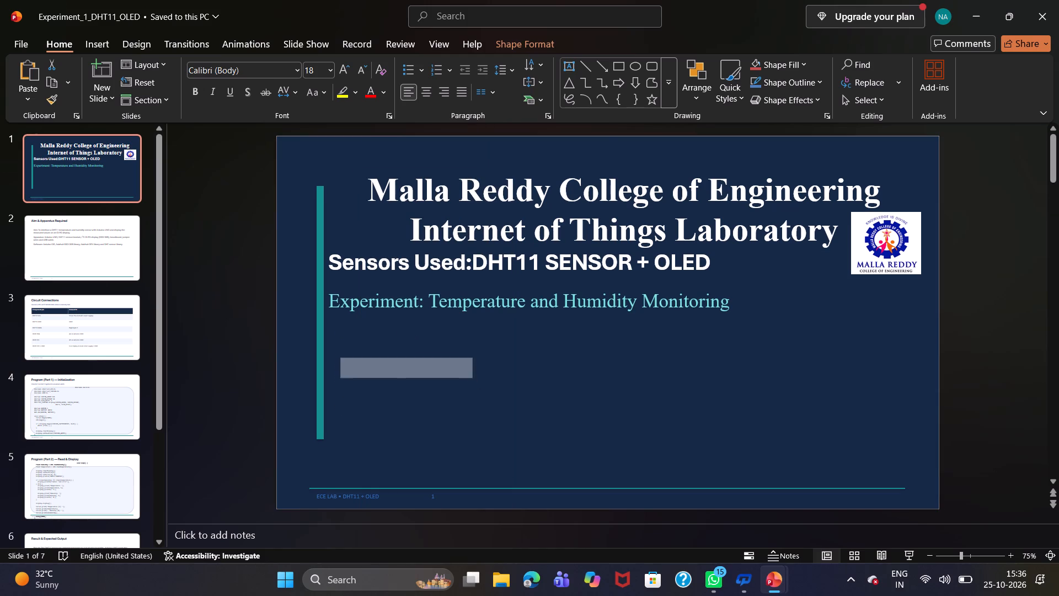
pyautogui.moveTo(509, 396); pyautogui.dragTo(800, 444)
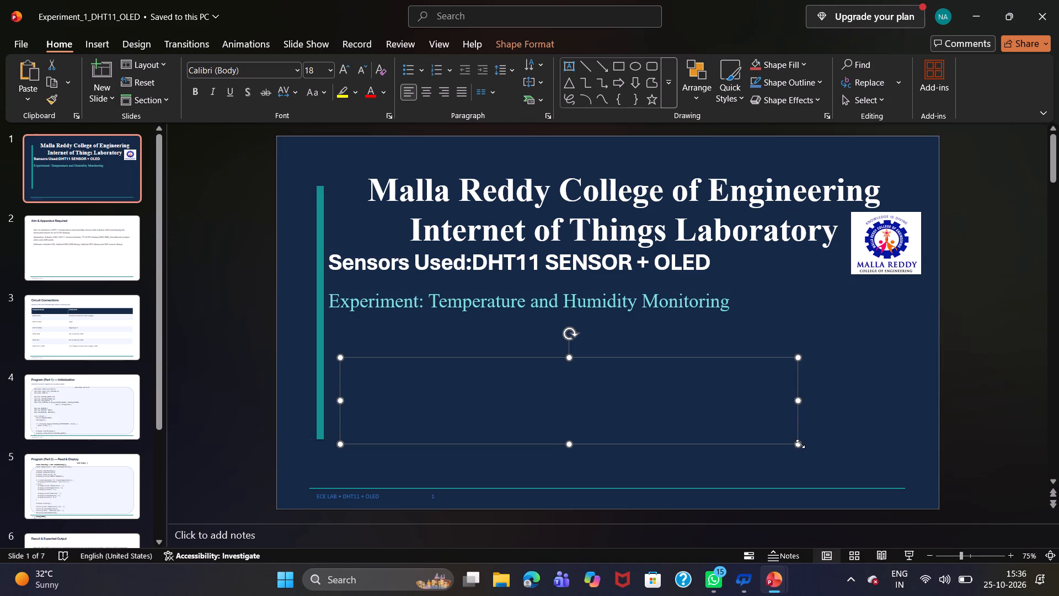
pyautogui.moveTo(798, 443); pyautogui.dragTo(859, 454)
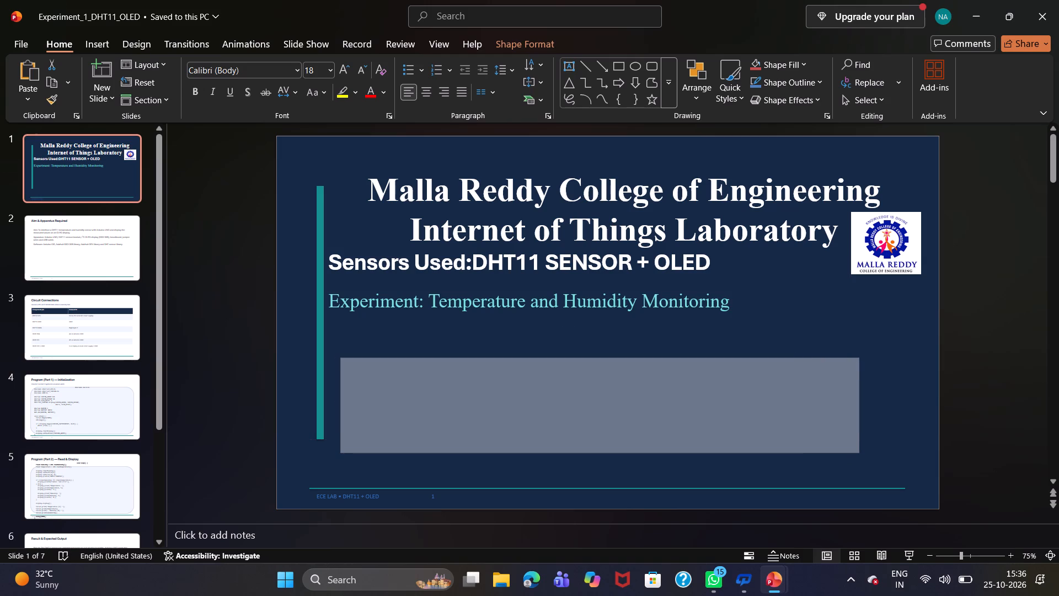
pyautogui.moveTo(859, 454); pyautogui.dragTo(859, 457)
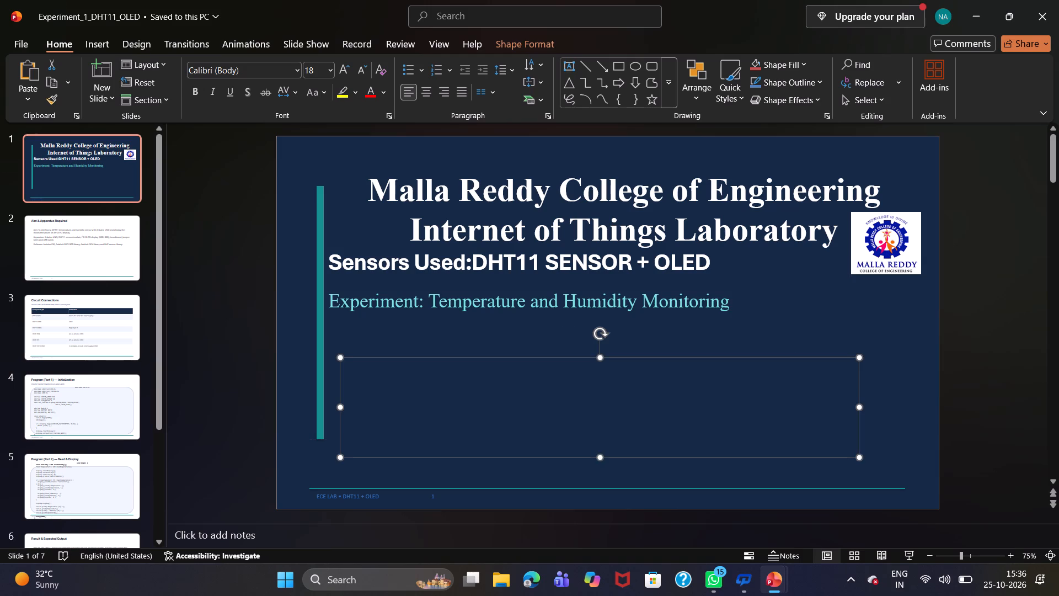
pyautogui.moveTo(723, 356); pyautogui.dragTo(737, 347)
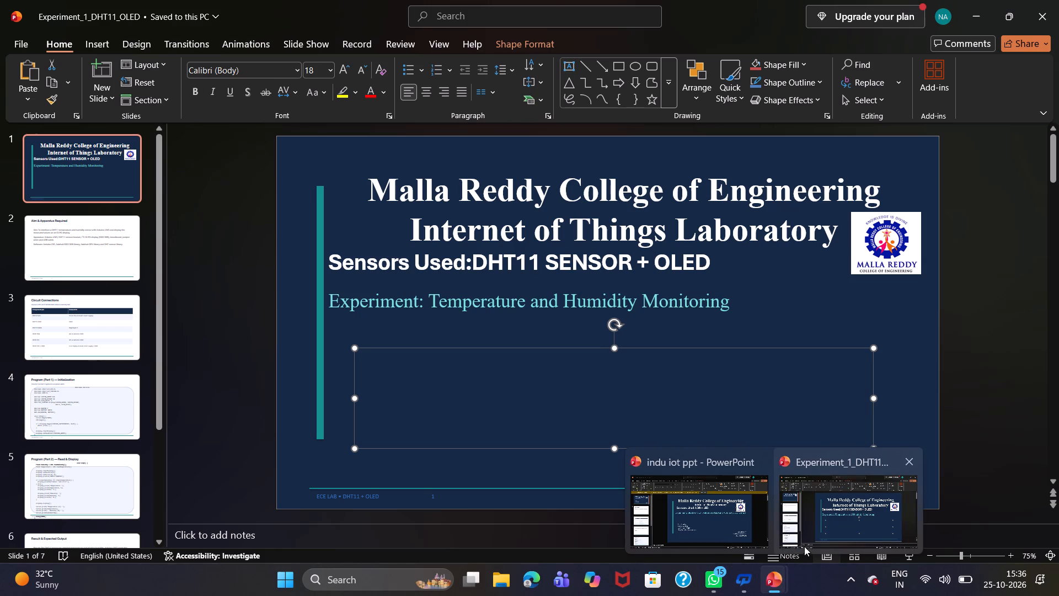
# Copy the "Submitted by" and "Submitted To" details from indu iot ppt's title slide and paste them into the empty text box in Experiment_1_DHT11_OLED.
pyautogui.click(694, 521)
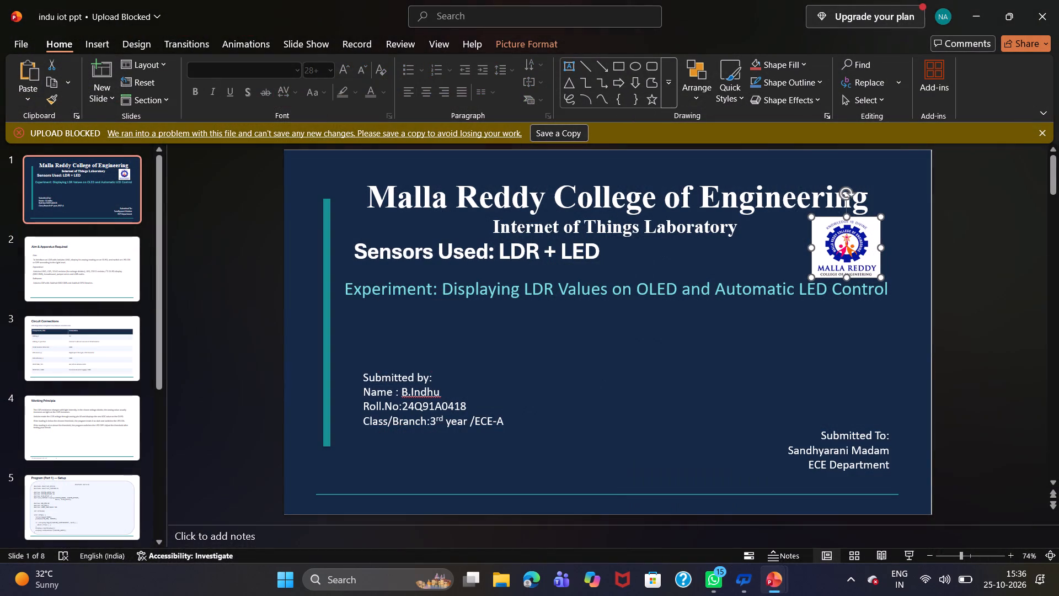
pyautogui.click(475, 332)
pyautogui.doubleClick(475, 375)
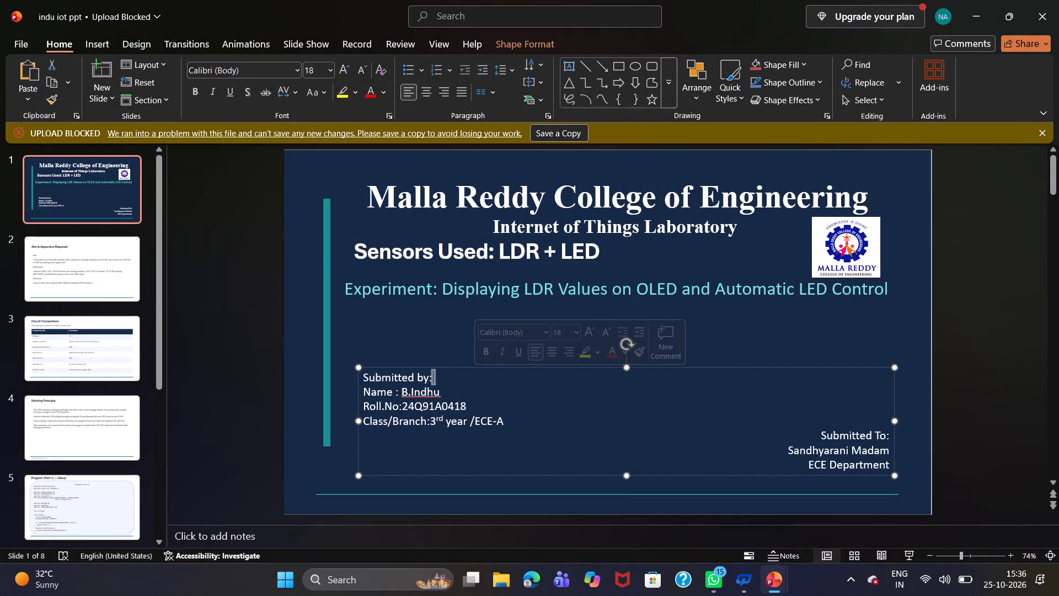
pyautogui.moveTo(361, 376); pyautogui.dragTo(363, 379)
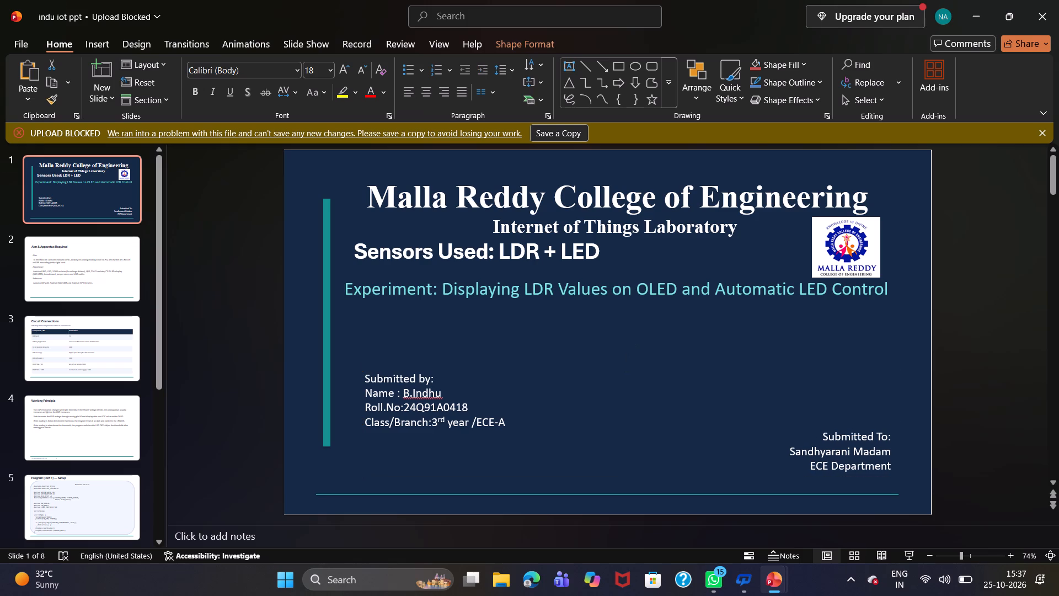
pyautogui.moveTo(363, 379); pyautogui.dragTo(359, 369)
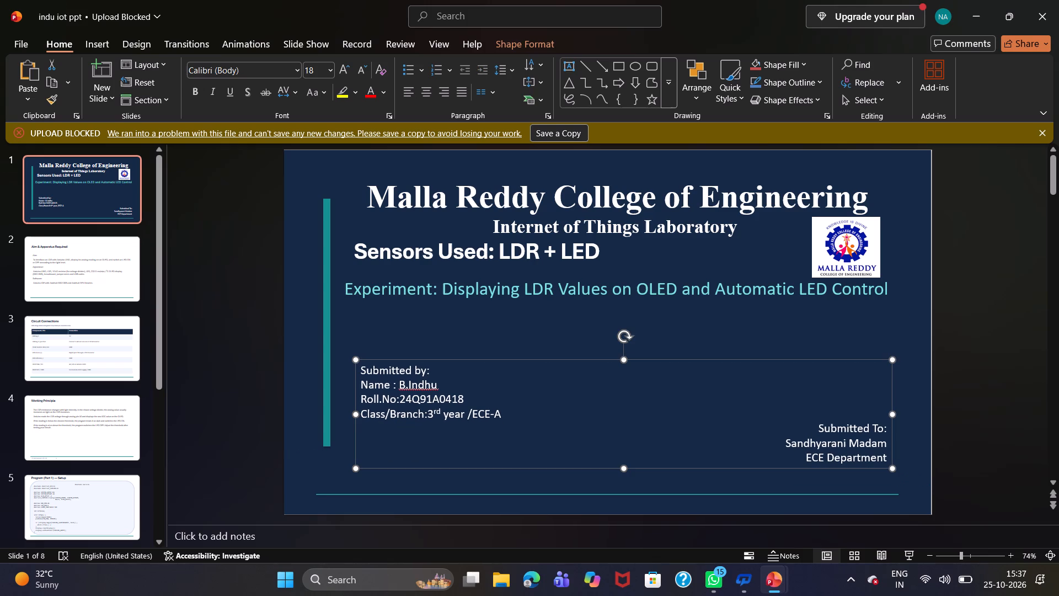
pyautogui.moveTo(362, 368); pyautogui.dragTo(404, 366)
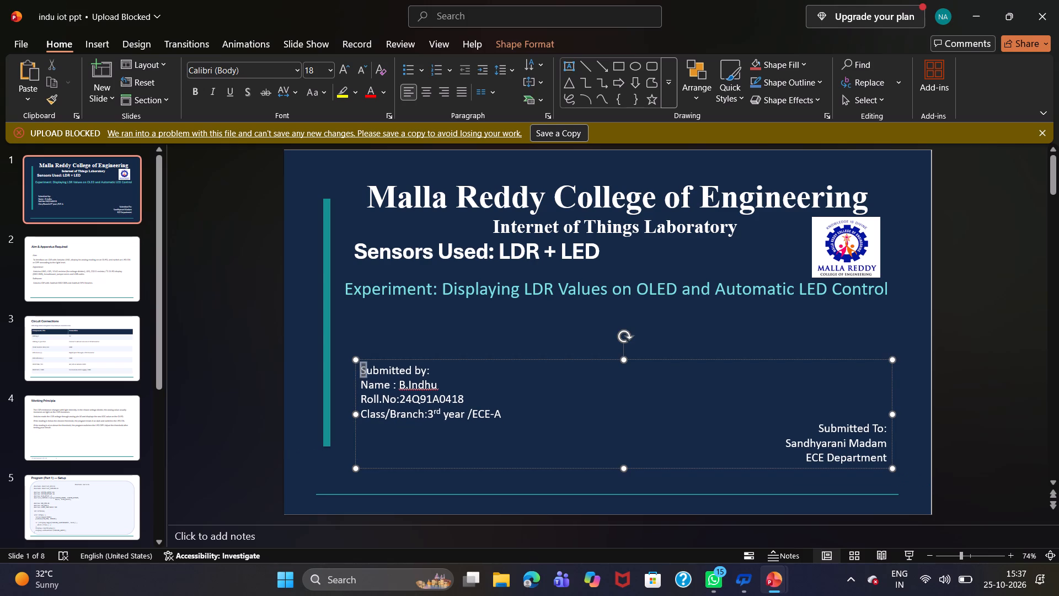
pyautogui.moveTo(404, 366); pyautogui.dragTo(771, 506)
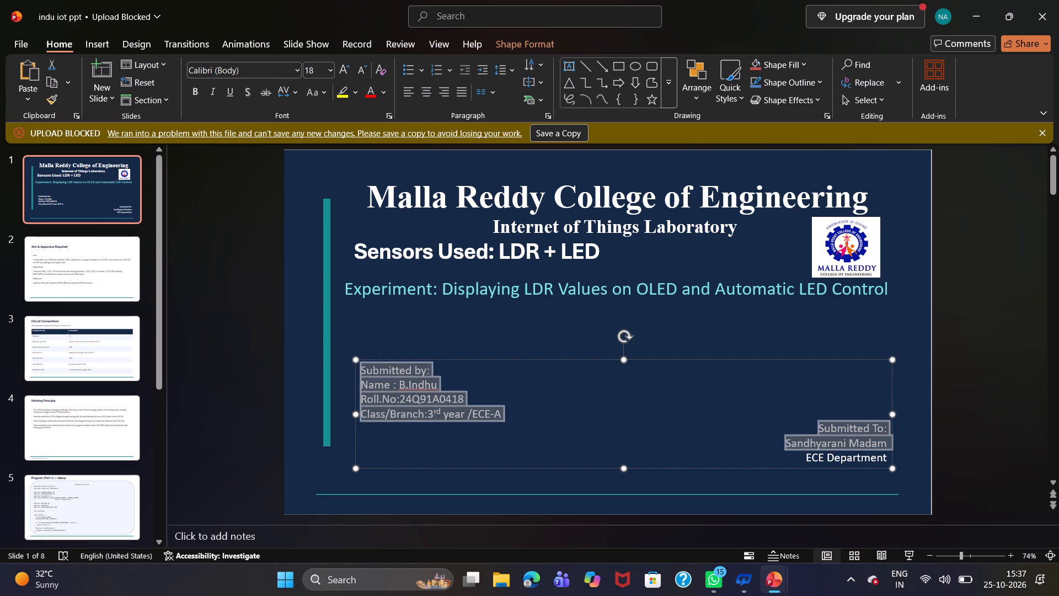
pyautogui.moveTo(771, 506); pyautogui.dragTo(867, 524)
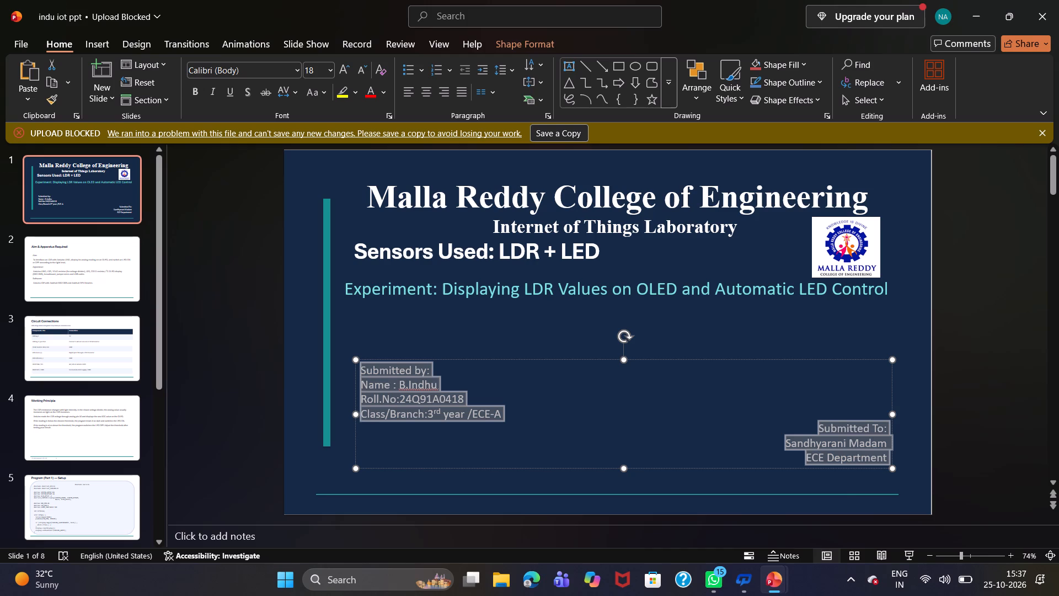
pyautogui.moveTo(867, 524); pyautogui.dragTo(939, 521)
pyautogui.hotkey('ctrl', 'c')
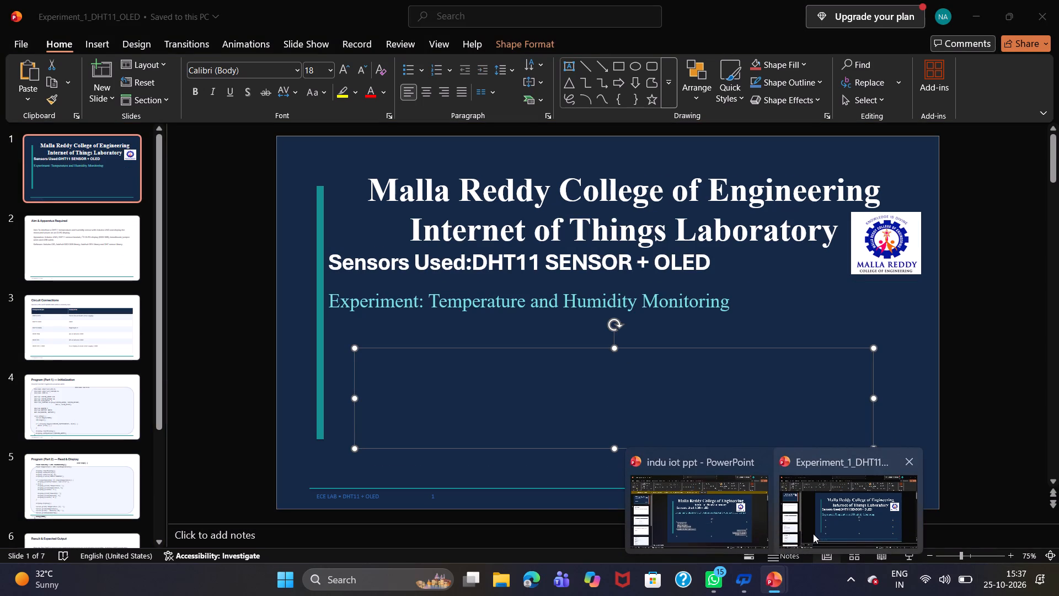
pyautogui.click(813, 534)
pyautogui.click(430, 371)
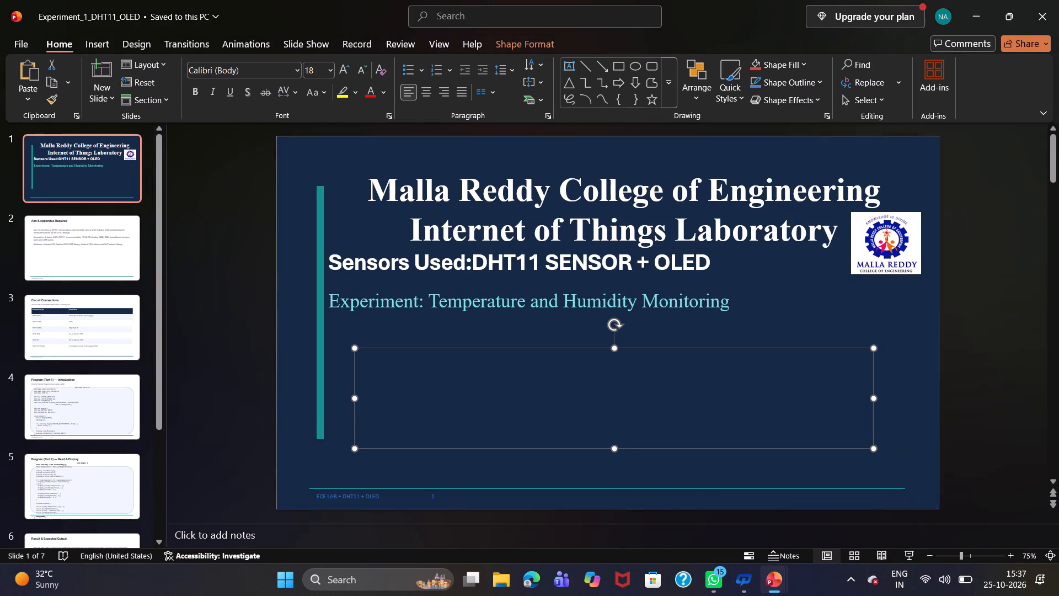
pyautogui.hotkey('ctrl', 'v')
pyautogui.keyDown('ctrl'); pyautogui.click(430, 371); pyautogui.keyUp('ctrl')
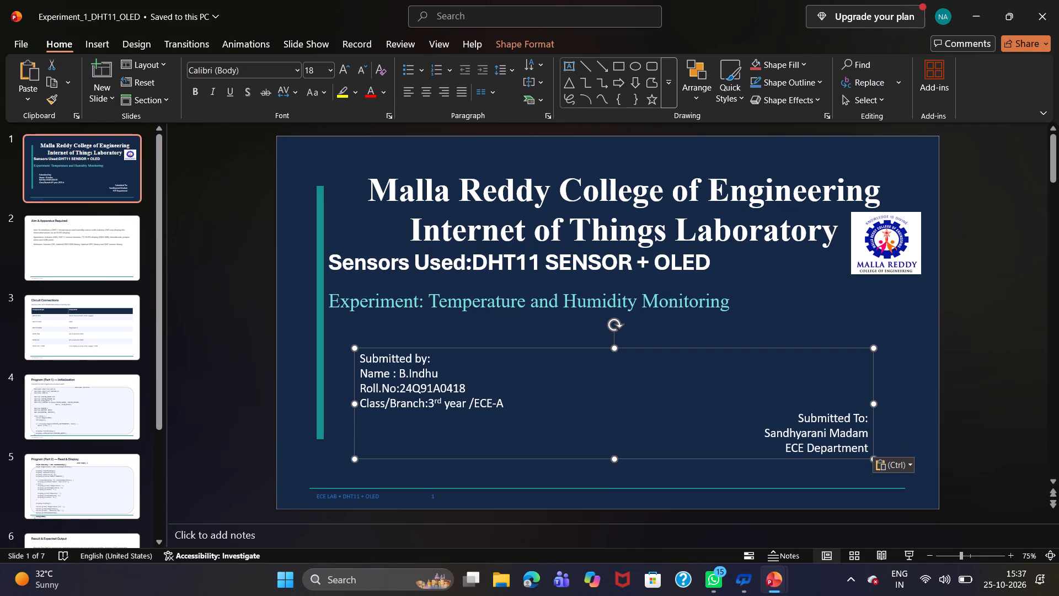
# Replace the student name on the pasted "Name :" line with this presentation's submitter's name.
pyautogui.click(438, 374)
pyautogui.press('BackSpace')
pyautogui.press('BackSpace')
pyautogui.press('BackSpace')
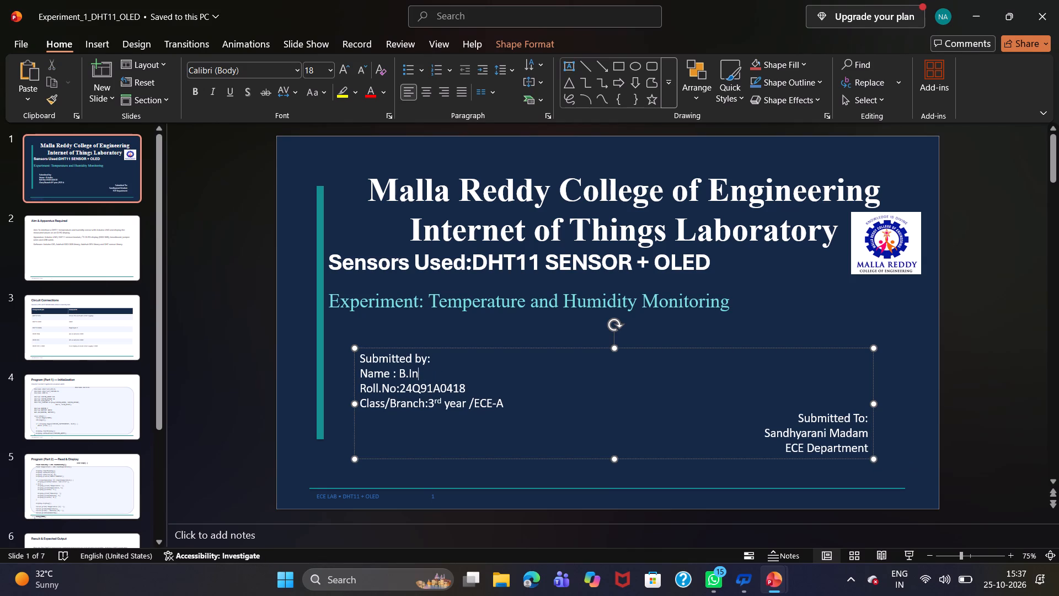
pyautogui.press('BackSpace')
pyautogui.press('BackSpace')
pyautogui.press('BackSpace')
pyautogui.press('BackSpace')
pyautogui.hotkey('shift', 'a')
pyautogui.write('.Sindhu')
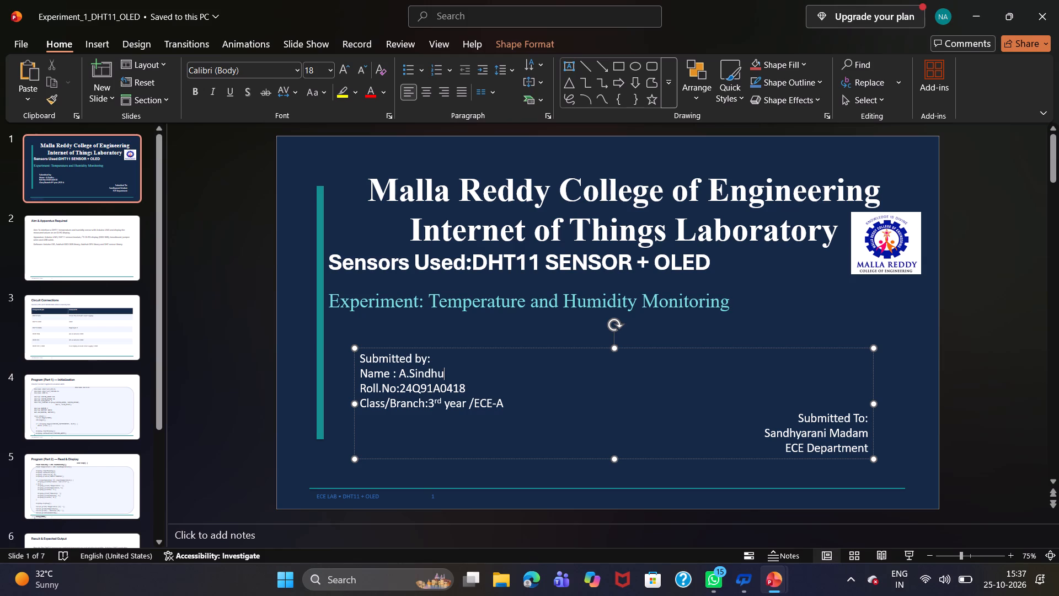
# Change the last two digits of the pasted roll number to 01.
pyautogui.click(467, 385)
pyautogui.press('BackSpace')
pyautogui.press('BackSpace')
pyautogui.write('01')
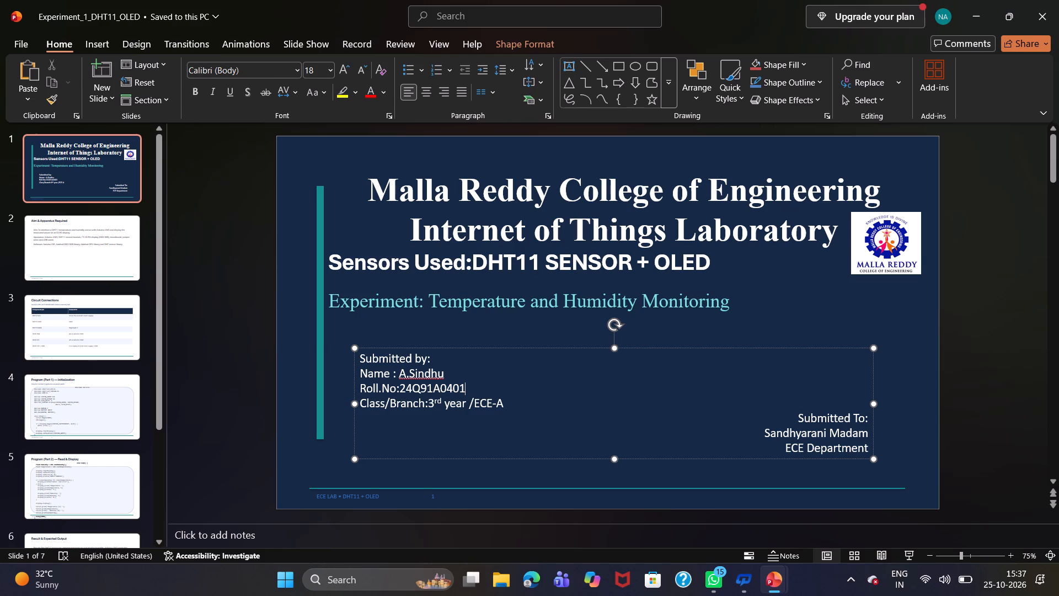
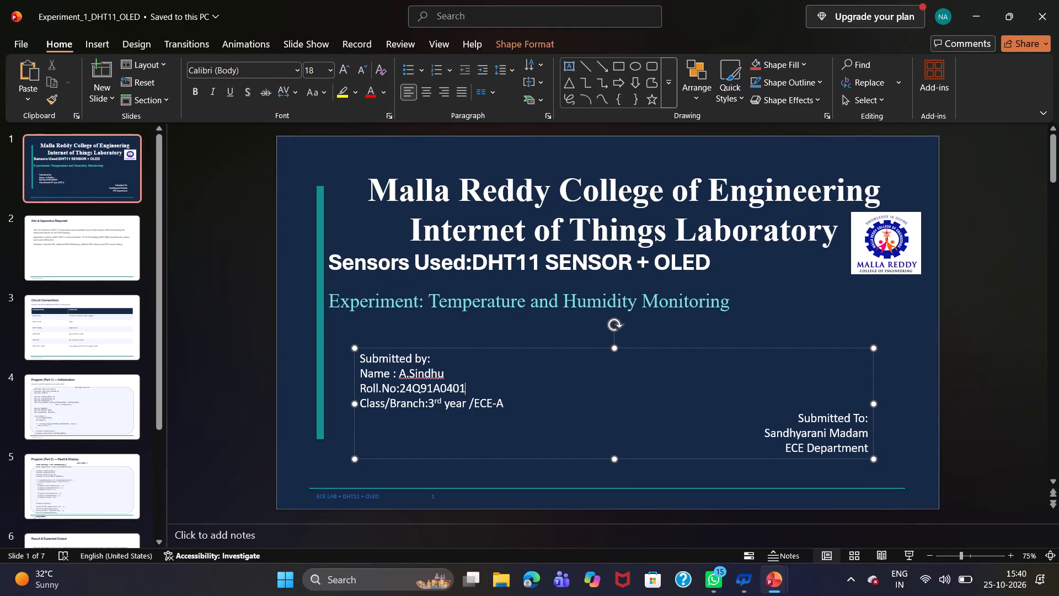
# Move the "Aim & Apparatus Required" title on slide 2 slightly down, closer to the body text.
pyautogui.click(279, 317)
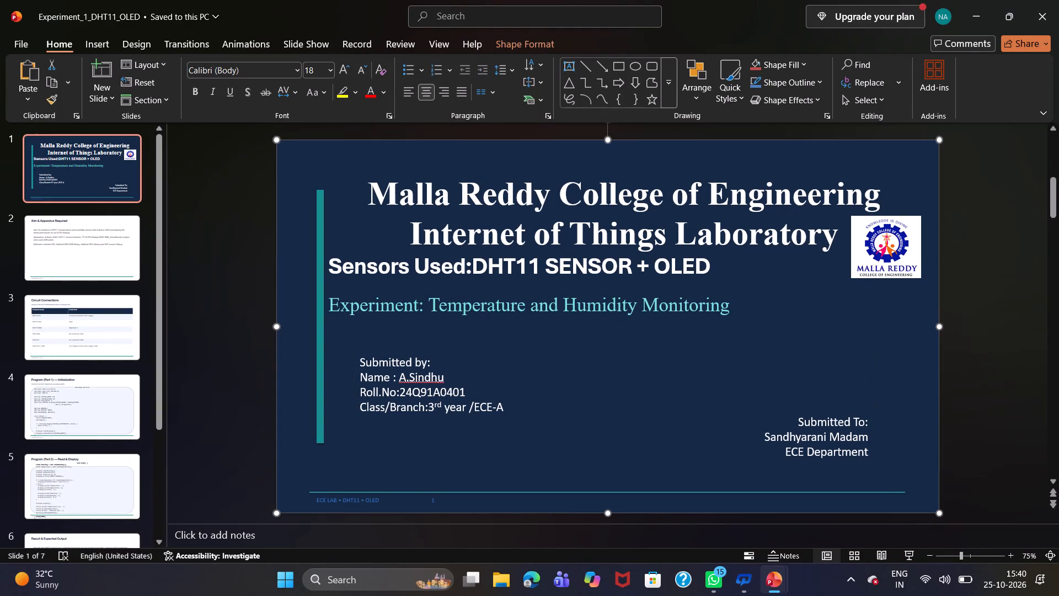
pyautogui.press('Down')
pyautogui.click(231, 335)
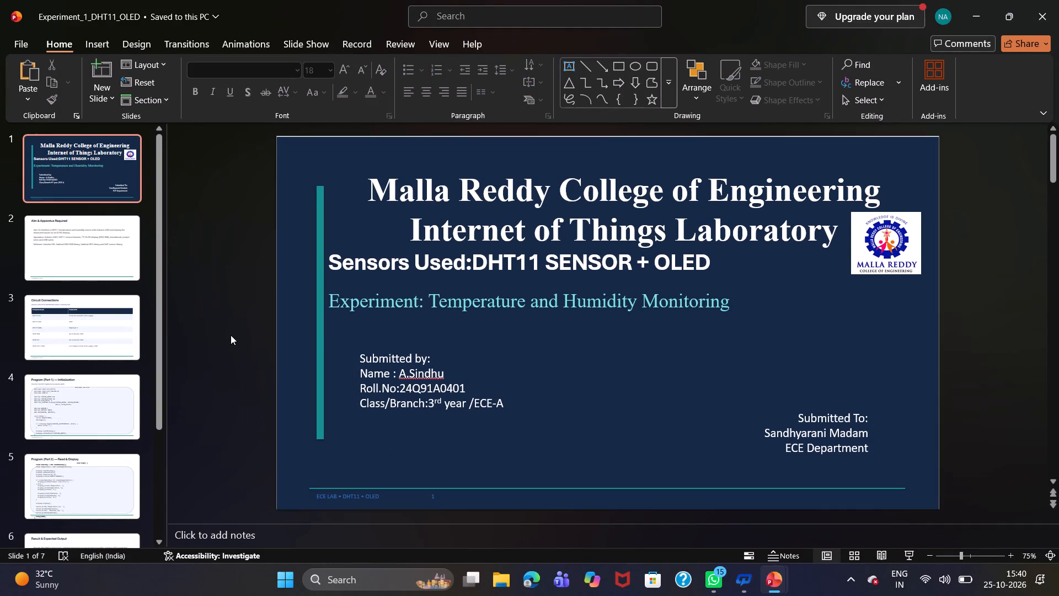
pyautogui.press('Down')
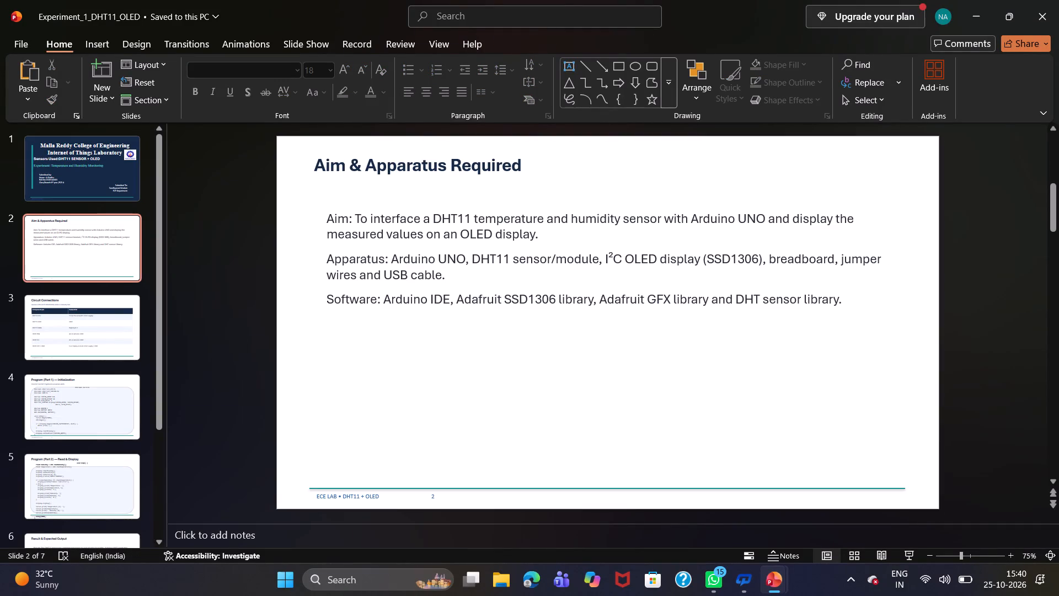
pyautogui.click(392, 167)
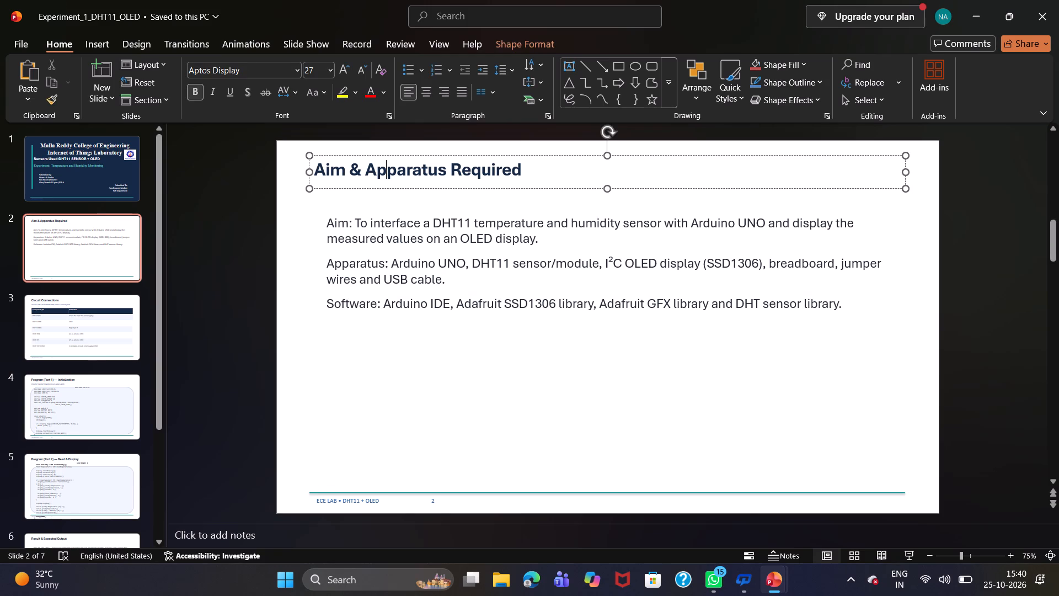
pyautogui.moveTo(400, 188); pyautogui.dragTo(402, 199)
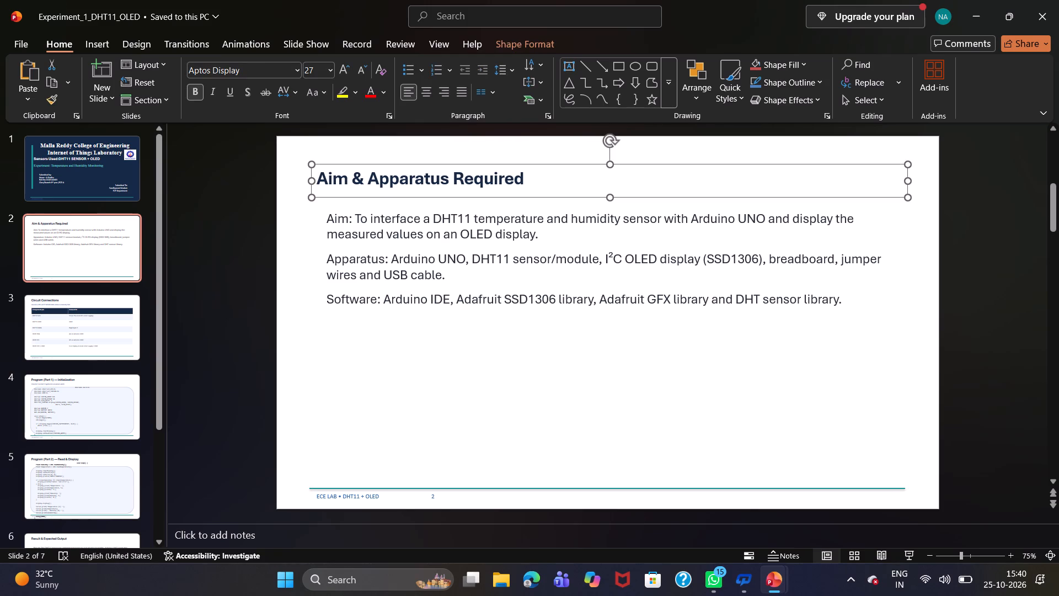
# Break the body text after "Aim:", "Apparatus:" and "Software:" so each description starts on its own line below its label.
pyautogui.click(356, 218)
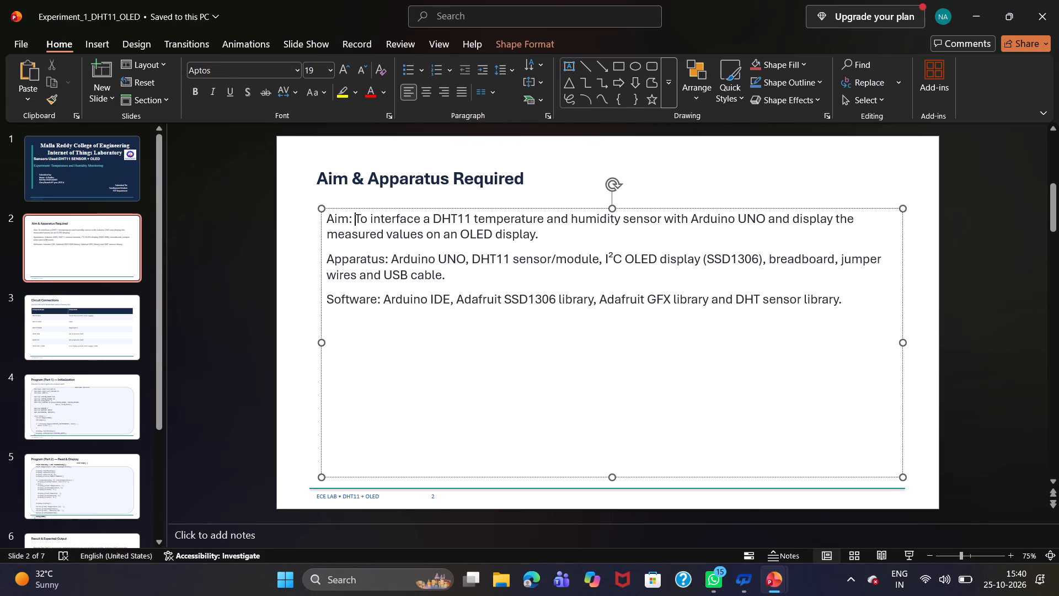
pyautogui.press('Return')
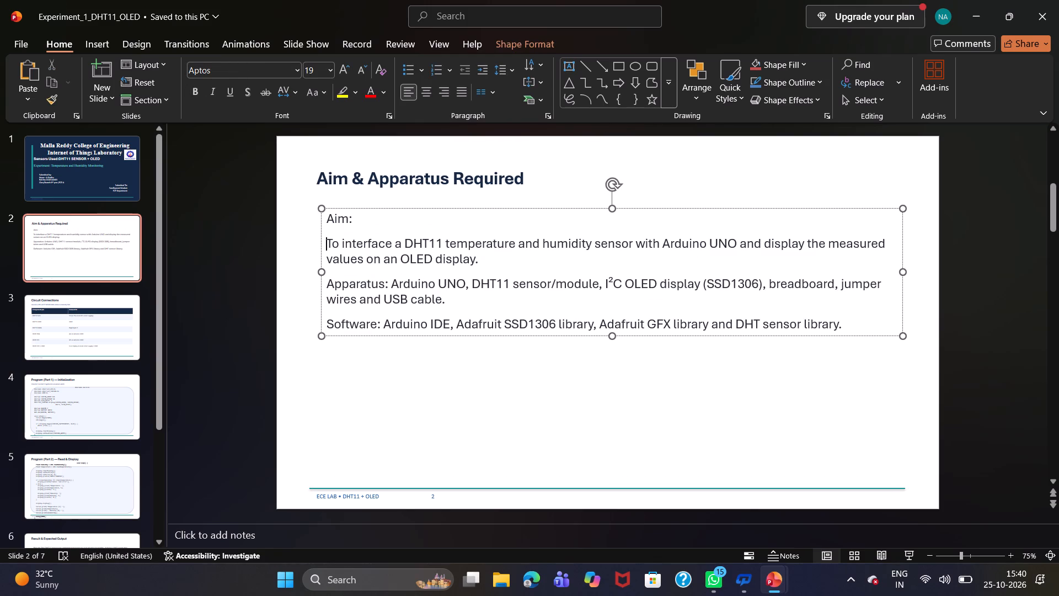
pyautogui.click(387, 288)
pyautogui.press('Return')
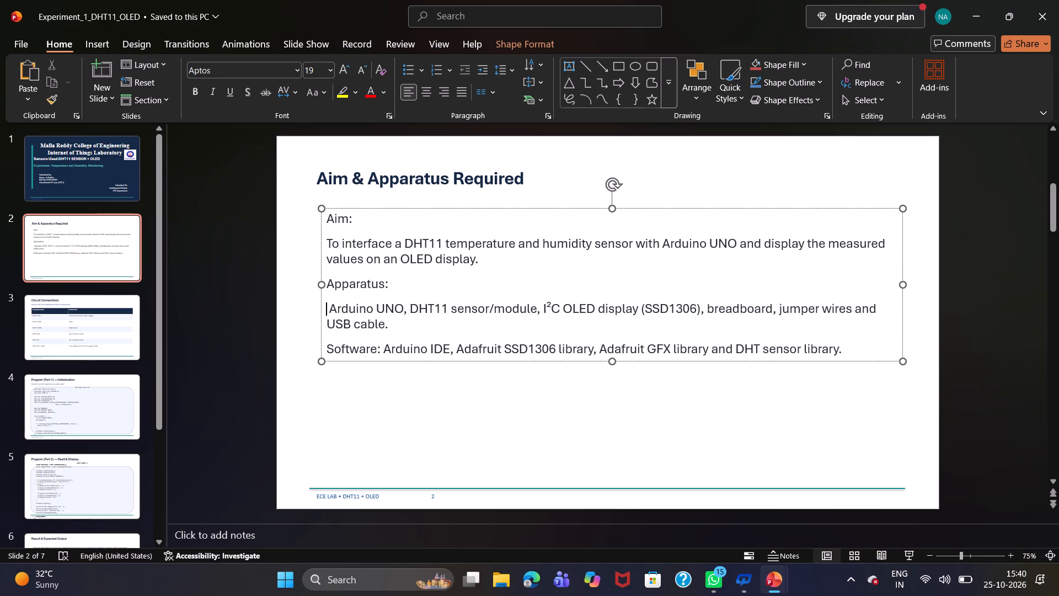
pyautogui.click(383, 353)
pyautogui.press('Return')
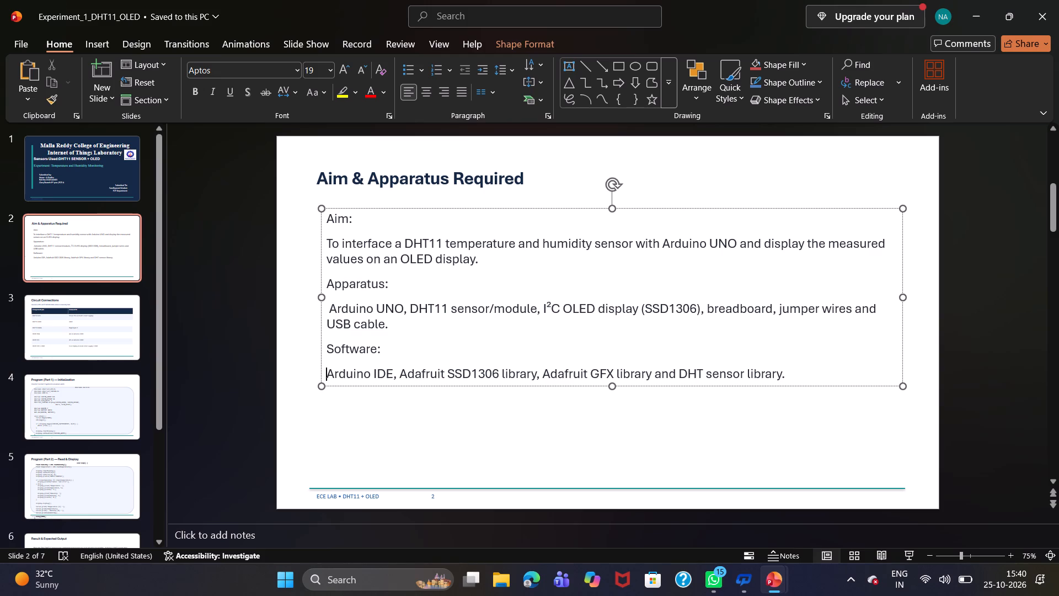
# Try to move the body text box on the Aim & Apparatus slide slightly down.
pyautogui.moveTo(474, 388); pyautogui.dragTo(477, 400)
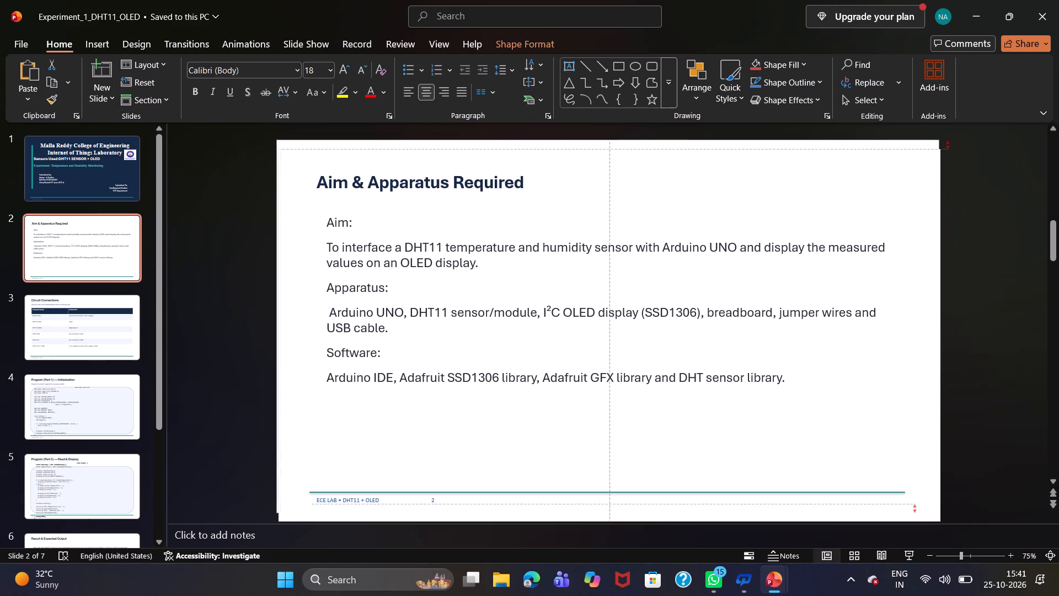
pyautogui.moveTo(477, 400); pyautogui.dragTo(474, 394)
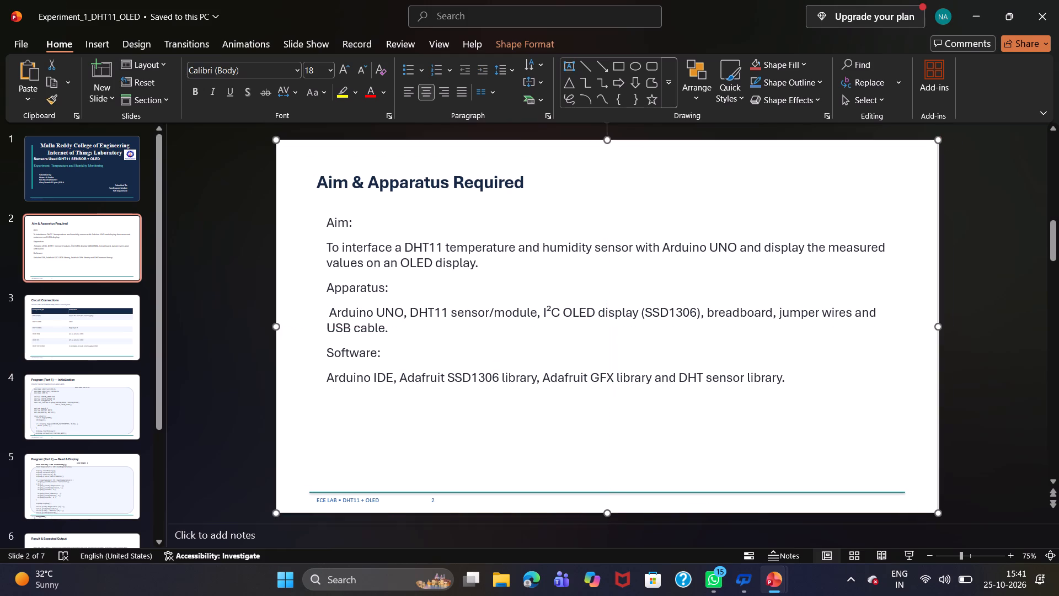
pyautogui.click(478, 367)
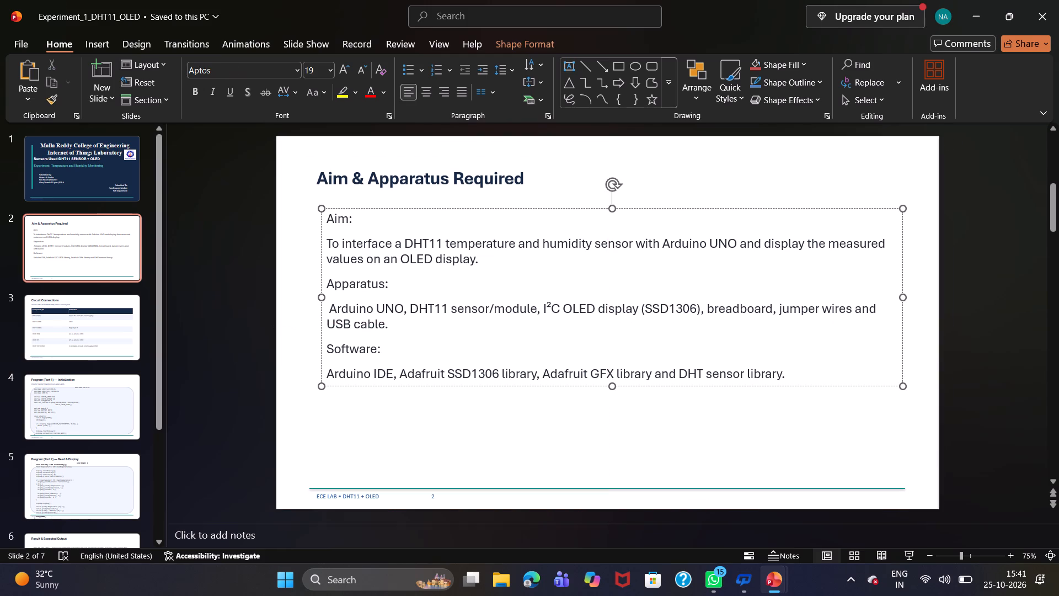
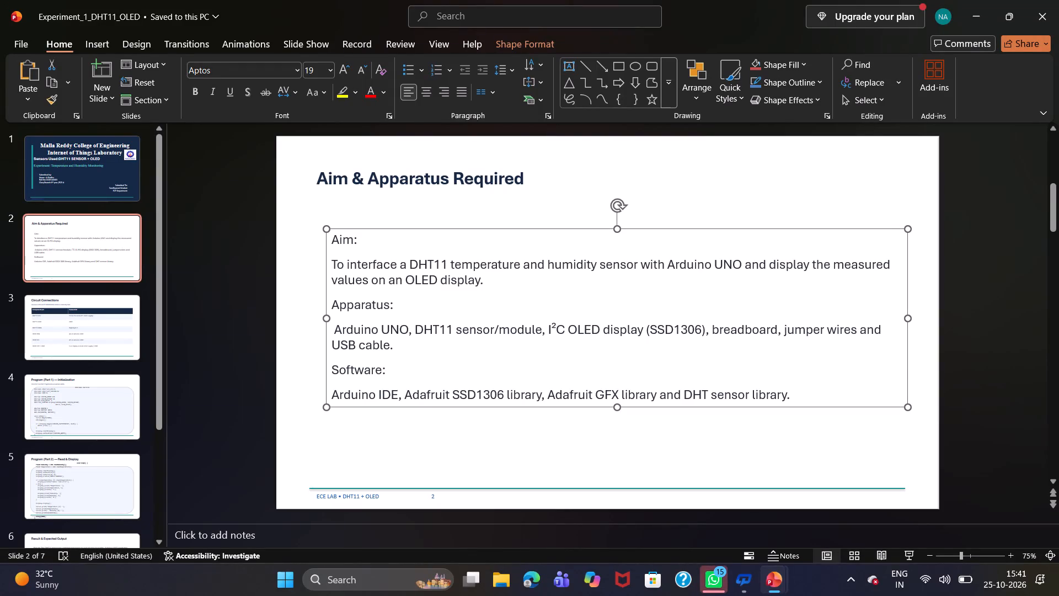
# Move the body text box on the Aim & Apparatus slide slightly down.
pyautogui.moveTo(514, 405); pyautogui.dragTo(511, 416)
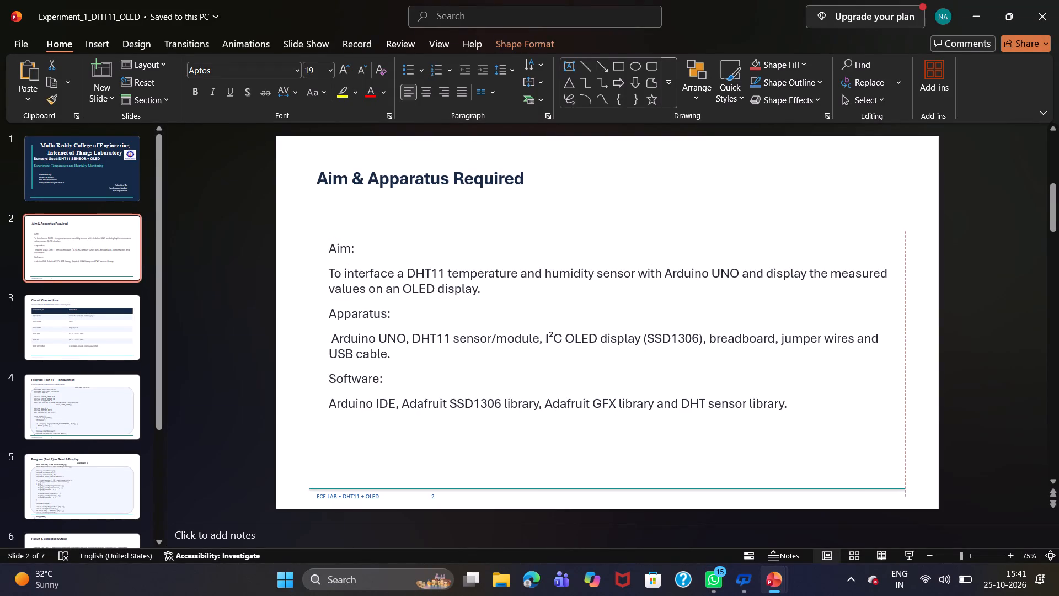
pyautogui.moveTo(511, 416); pyautogui.dragTo(511, 413)
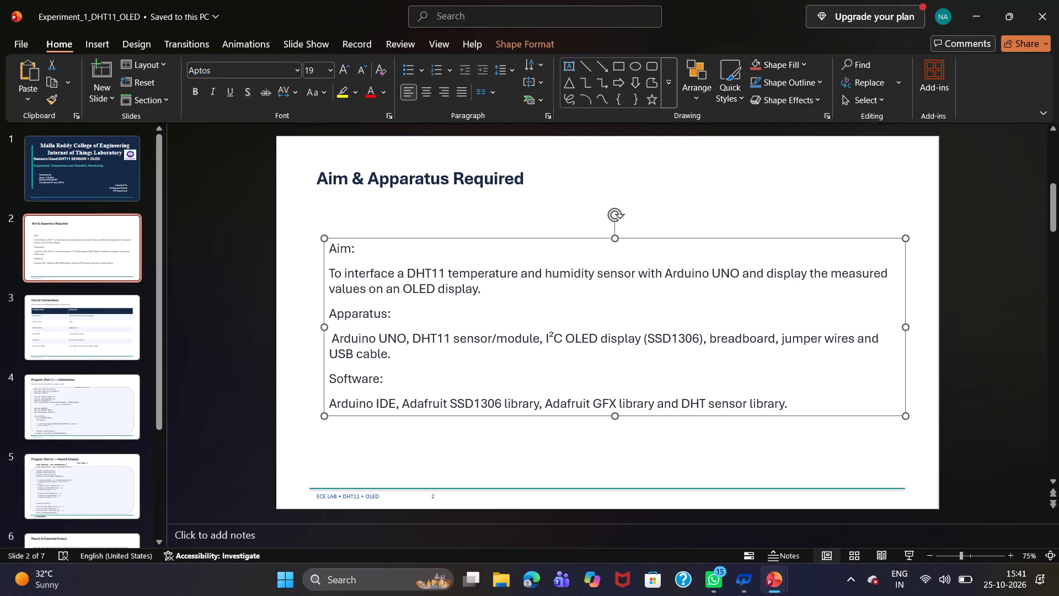
# Move the "Aim & Apparatus Required" title down so it sits just above the body text.
pyautogui.moveTo(515, 173); pyautogui.dragTo(529, 195)
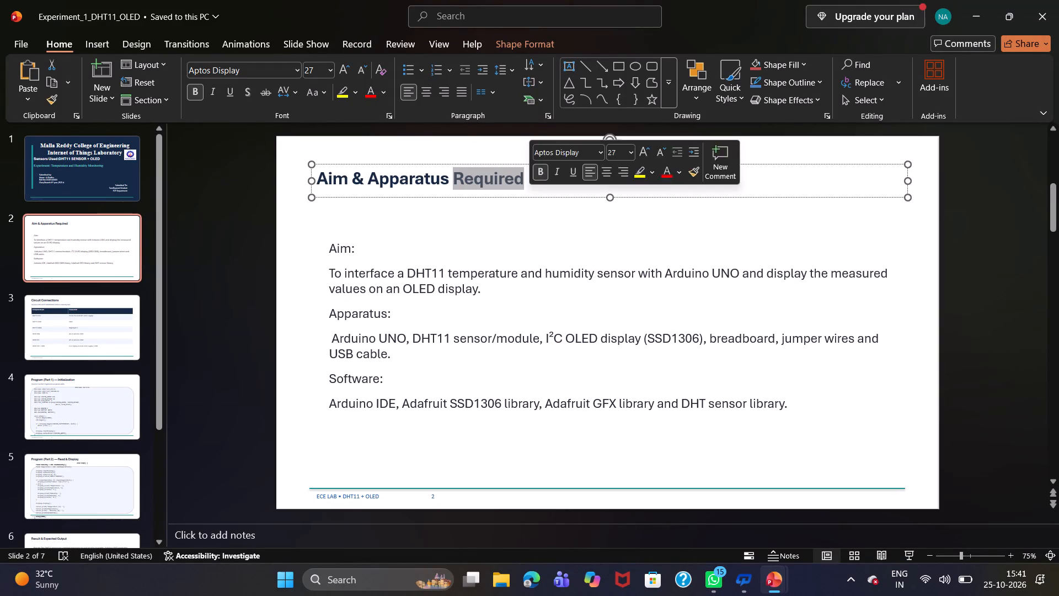
pyautogui.click(529, 195)
pyautogui.moveTo(531, 200); pyautogui.dragTo(531, 211)
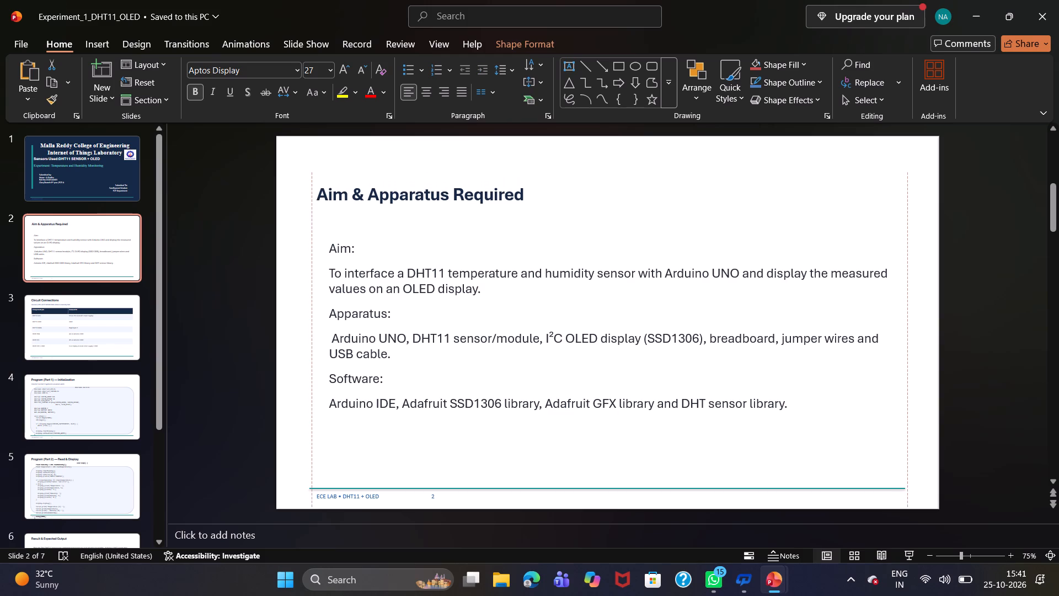
pyautogui.moveTo(531, 211); pyautogui.dragTo(532, 214)
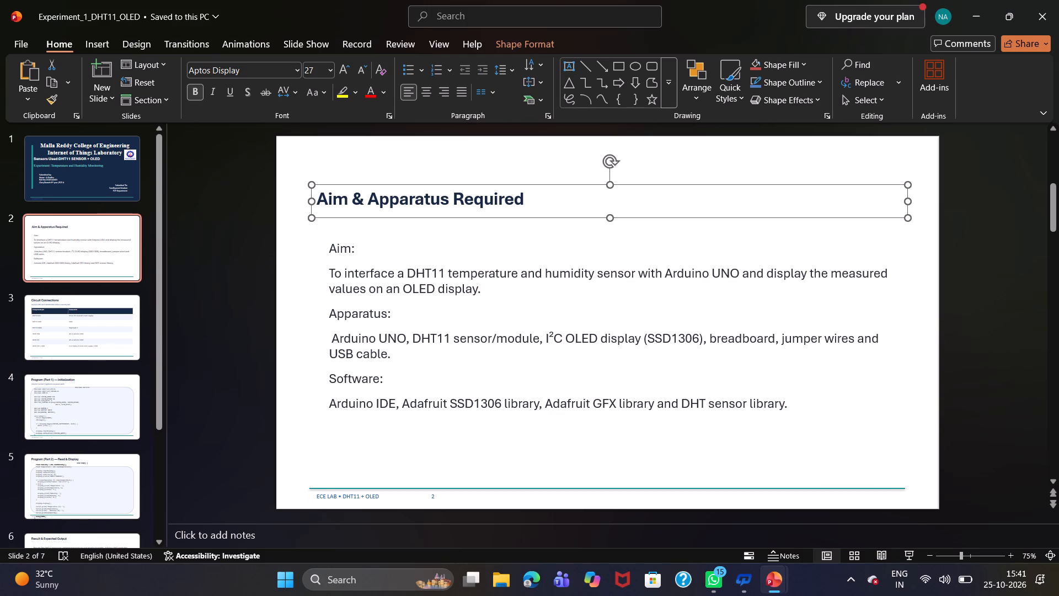
pyautogui.press('Up')
pyautogui.click(257, 371)
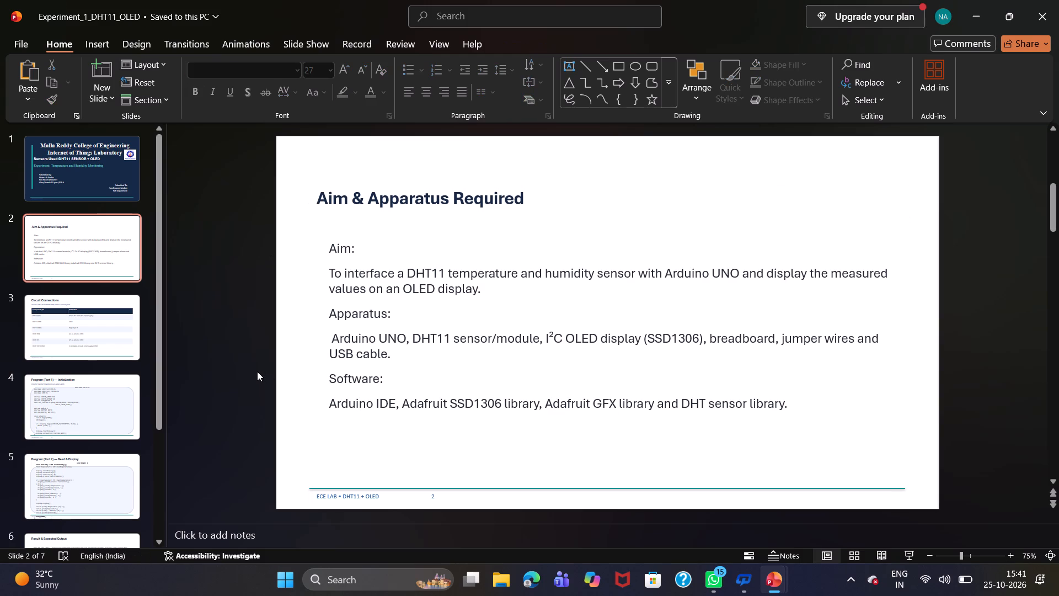
# Cut the "ECE LAB • DHT11 + OLED" footer text box with the slide number from slides 1, 2 and 3.
pyautogui.press('Up')
pyautogui.click(257, 371)
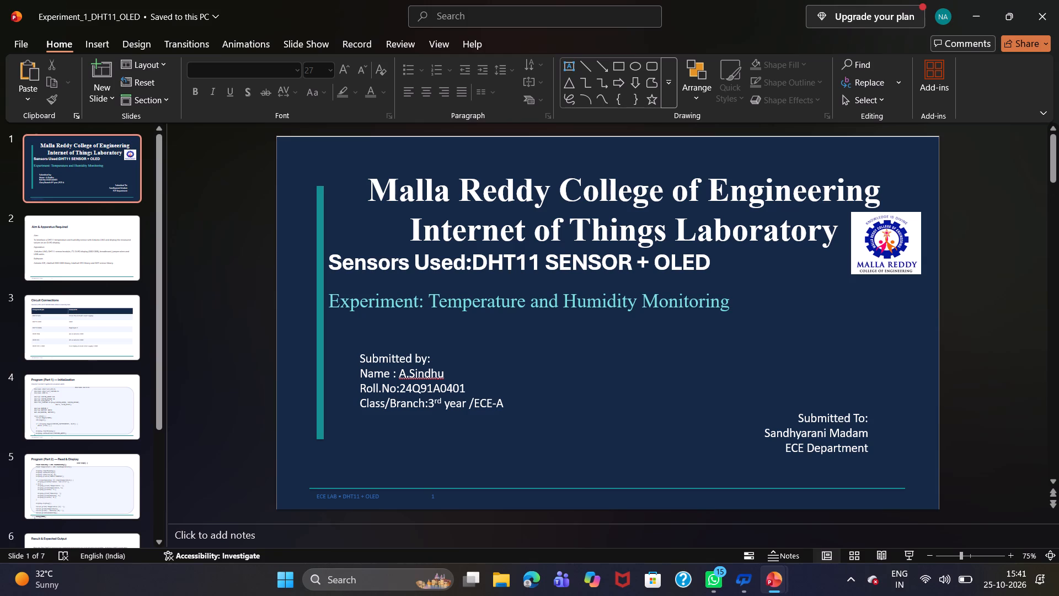
pyautogui.click(349, 497)
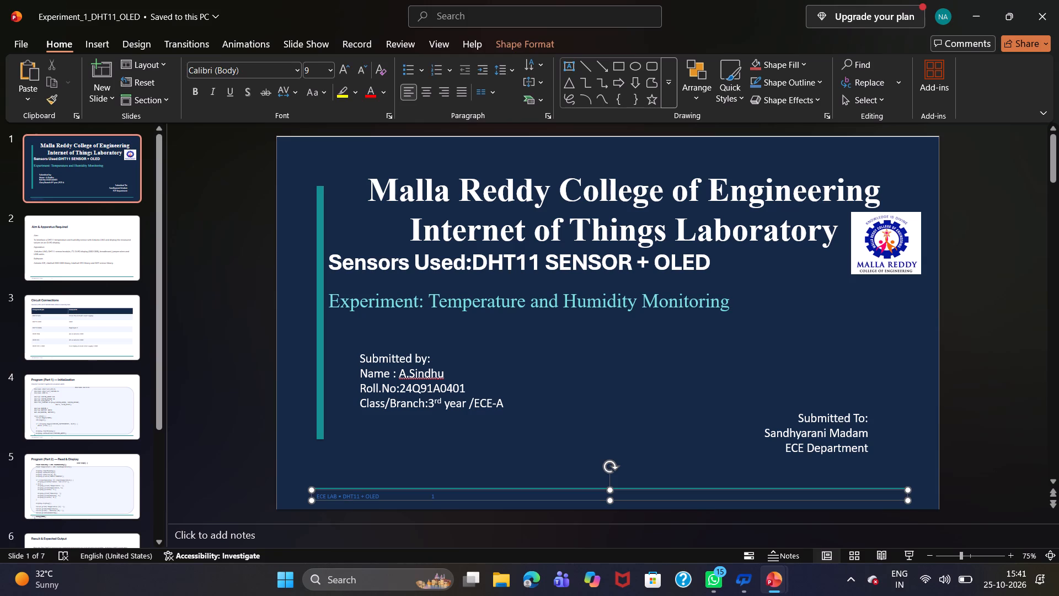
pyautogui.rightClick(351, 499)
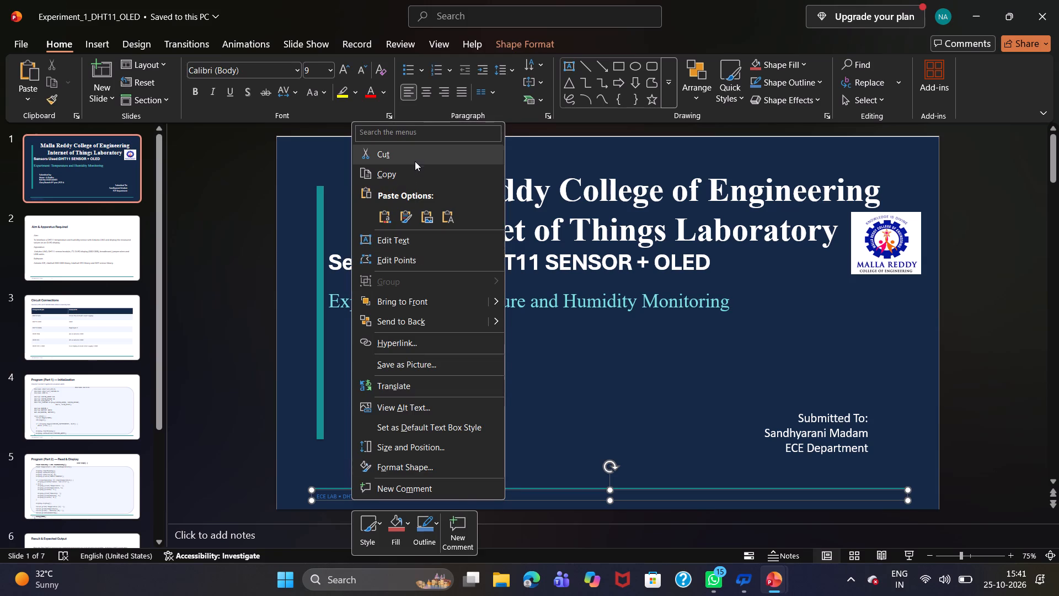
pyautogui.click(414, 156)
pyautogui.press('Down')
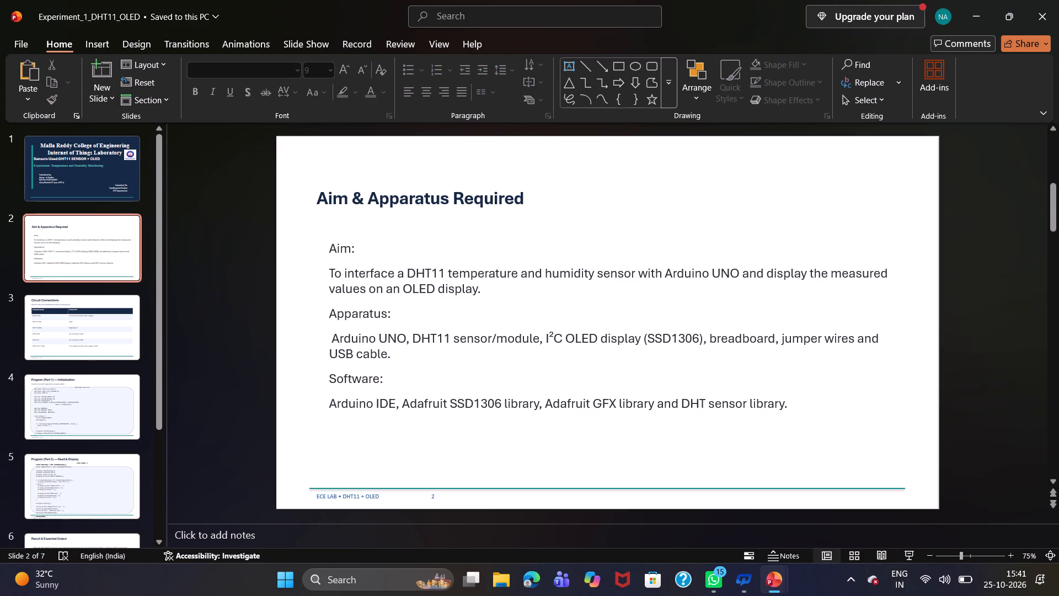
pyautogui.click(357, 497)
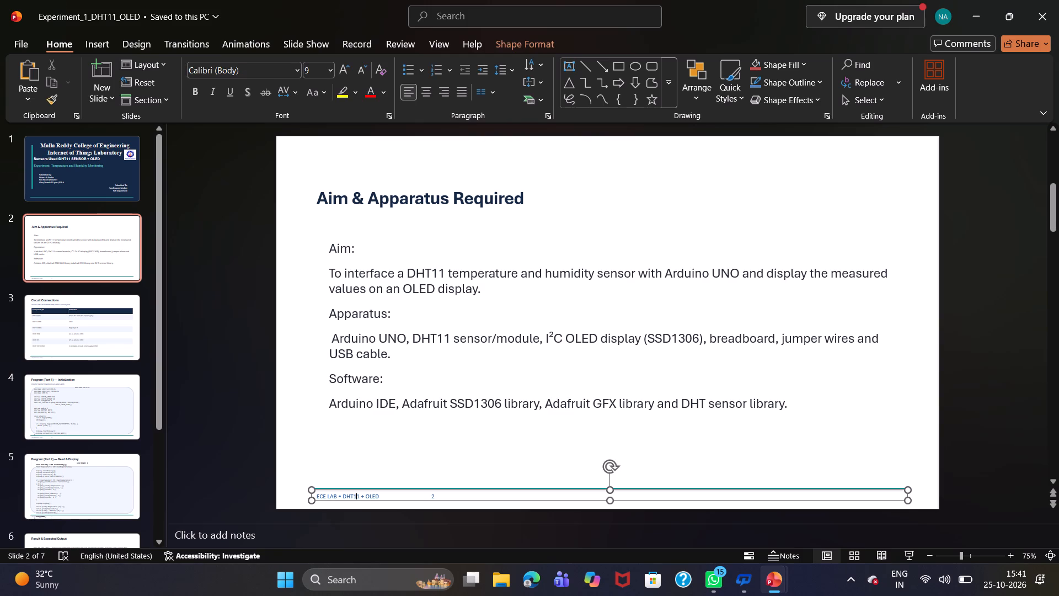
pyautogui.rightClick(361, 499)
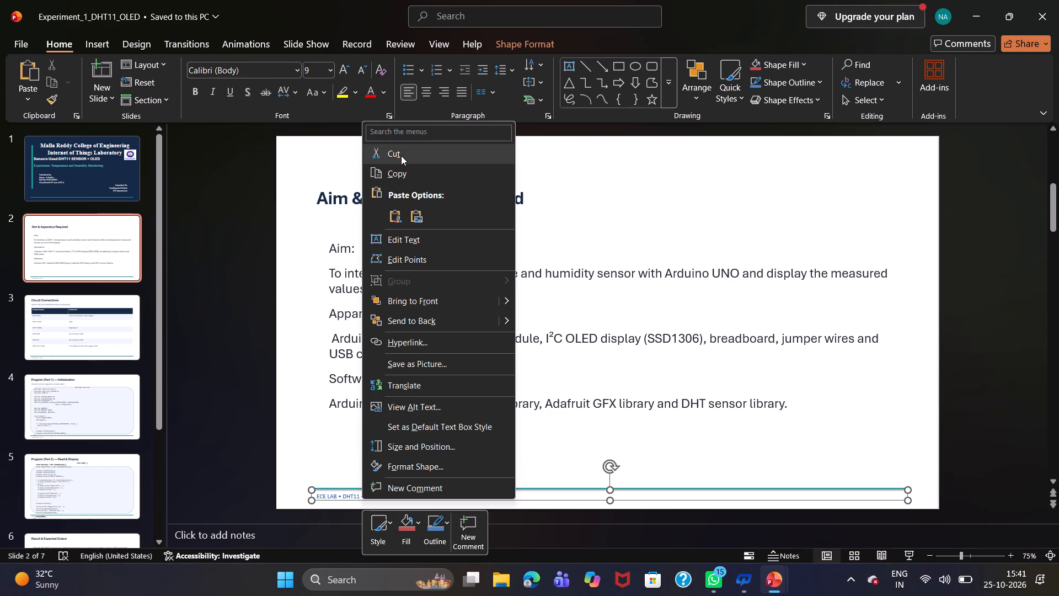
pyautogui.click(401, 155)
pyautogui.press('Down')
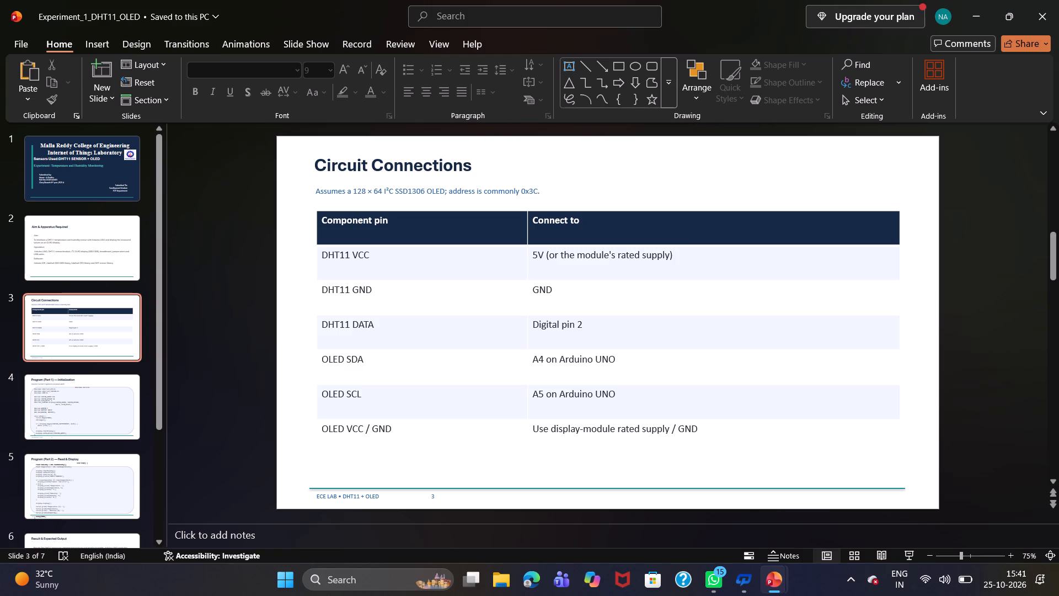
pyautogui.click(361, 495)
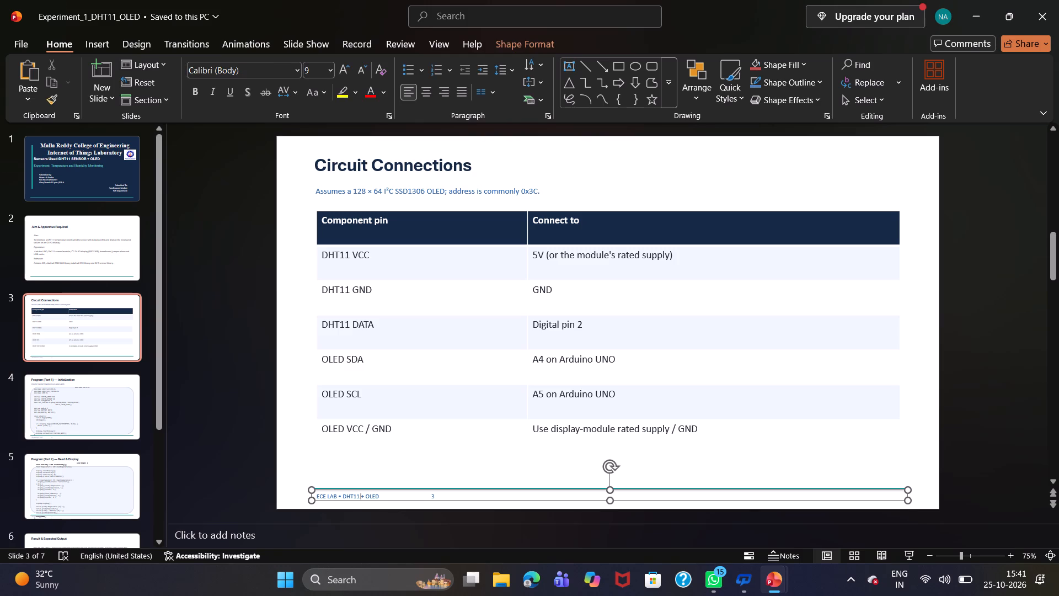
pyautogui.rightClick(361, 499)
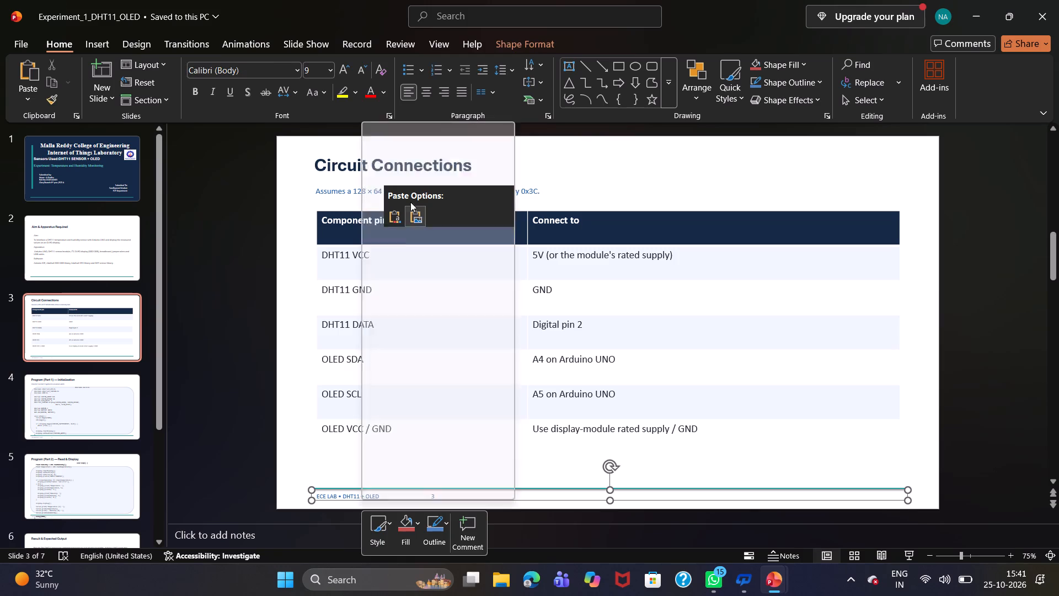
pyautogui.click(414, 157)
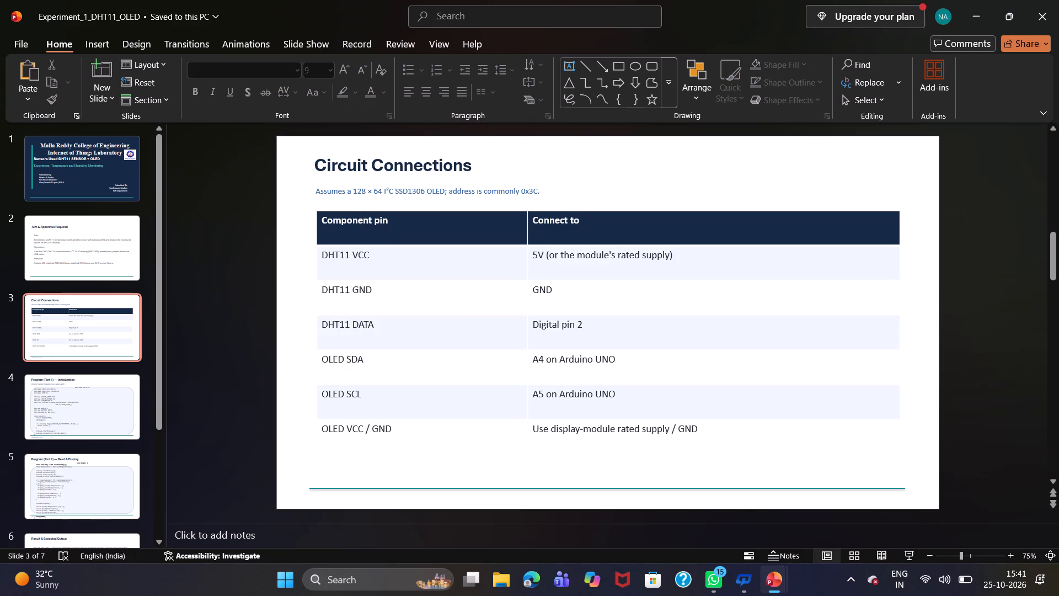
# Cut the note "Paste Part 1 and Part 2 together into one Arduino sketch." from slide 4.
pyautogui.press('Down')
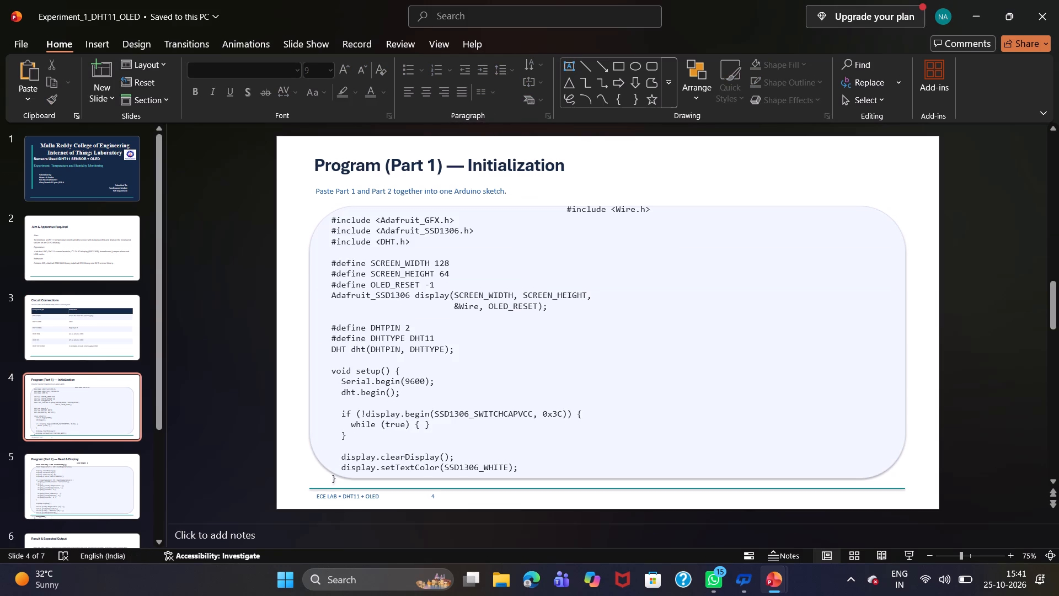
pyautogui.click(401, 190)
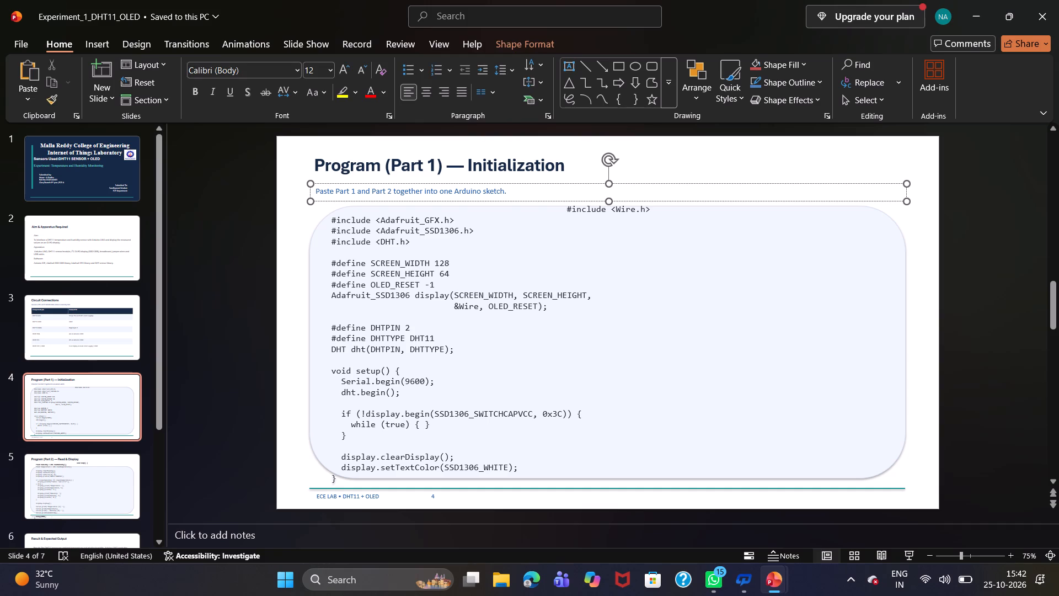
pyautogui.rightClick(415, 183)
pyautogui.click(439, 209)
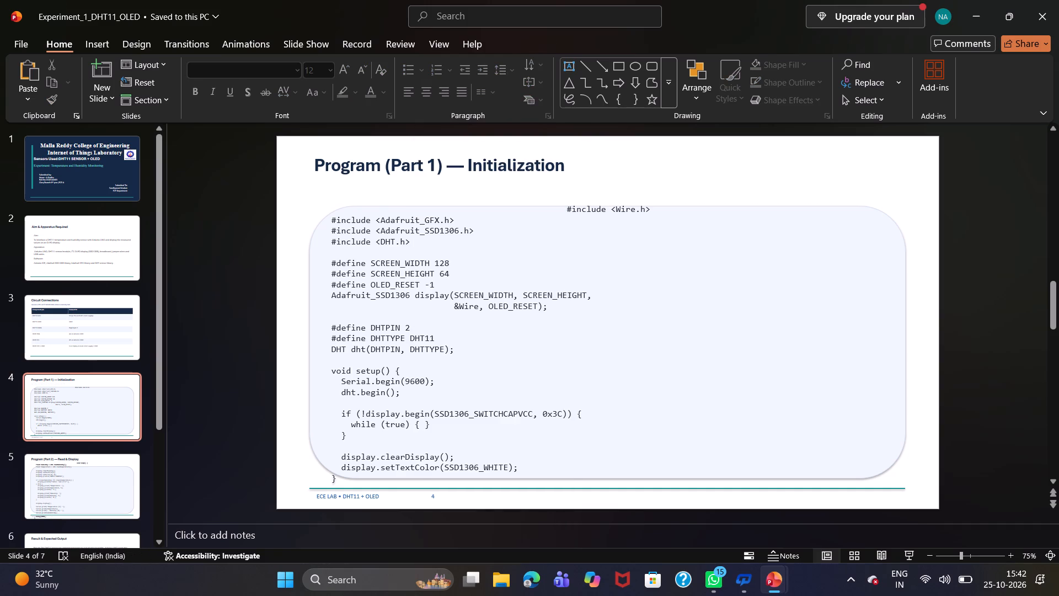
# Remove "(Part 1)" from slide 4's title, leaving "Program — Initialization", and move the title slightly up.
pyautogui.click(444, 164)
pyautogui.press('BackSpace')
pyautogui.press('BackSpace')
pyautogui.press('BackSpace')
pyautogui.press('BackSpace')
pyautogui.press('BackSpace')
pyautogui.press('BackSpace')
pyautogui.press('BackSpace')
pyautogui.press('BackSpace')
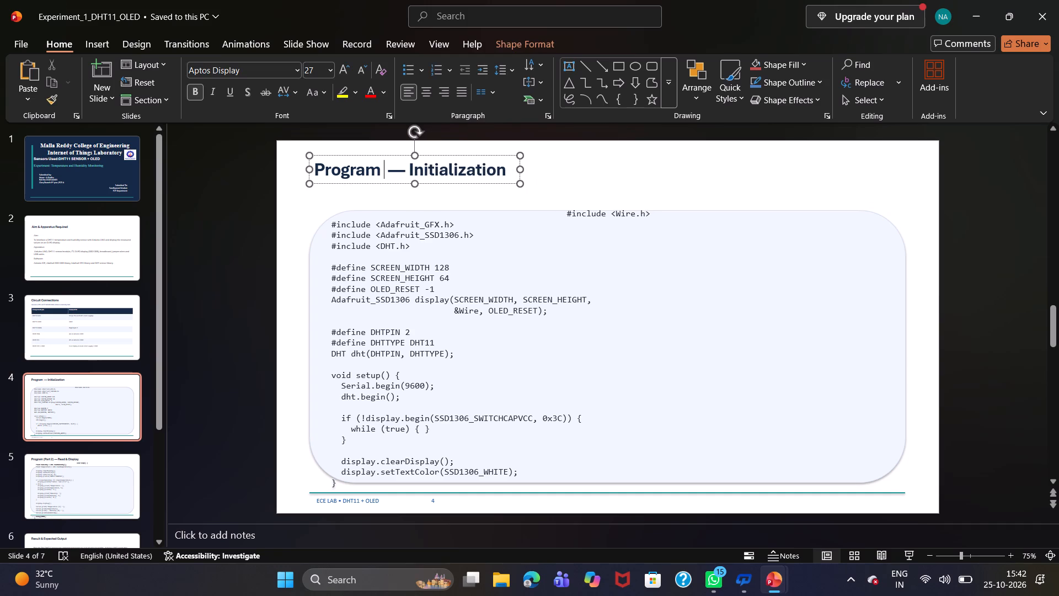
pyautogui.moveTo(447, 155); pyautogui.dragTo(443, 148)
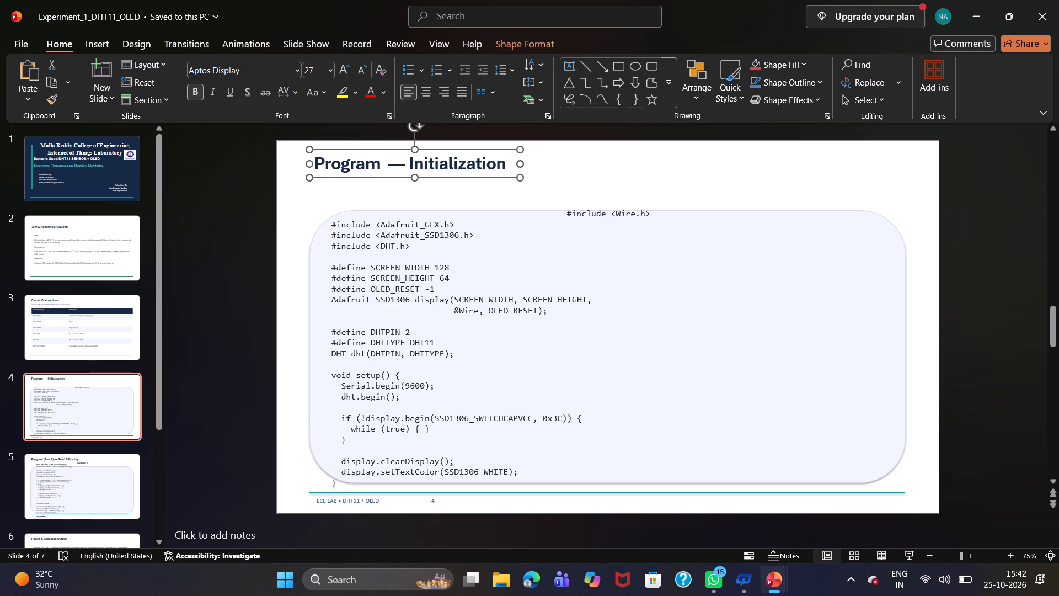
# Enlarge the code box on slide 4 upward to just below the title so all the code fits inside.
pyautogui.click(634, 297)
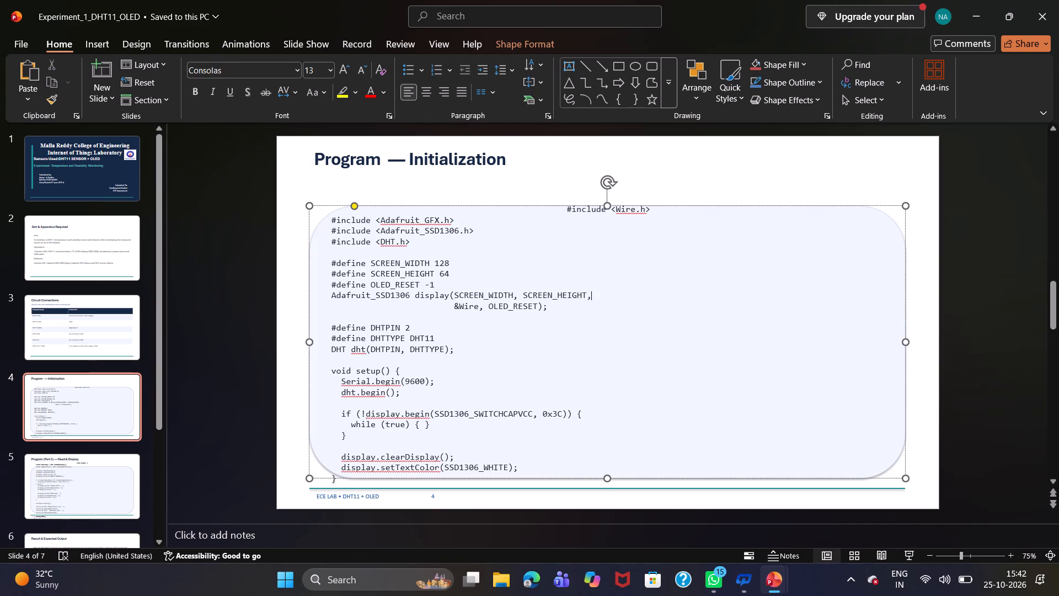
pyautogui.moveTo(309, 208); pyautogui.dragTo(303, 174)
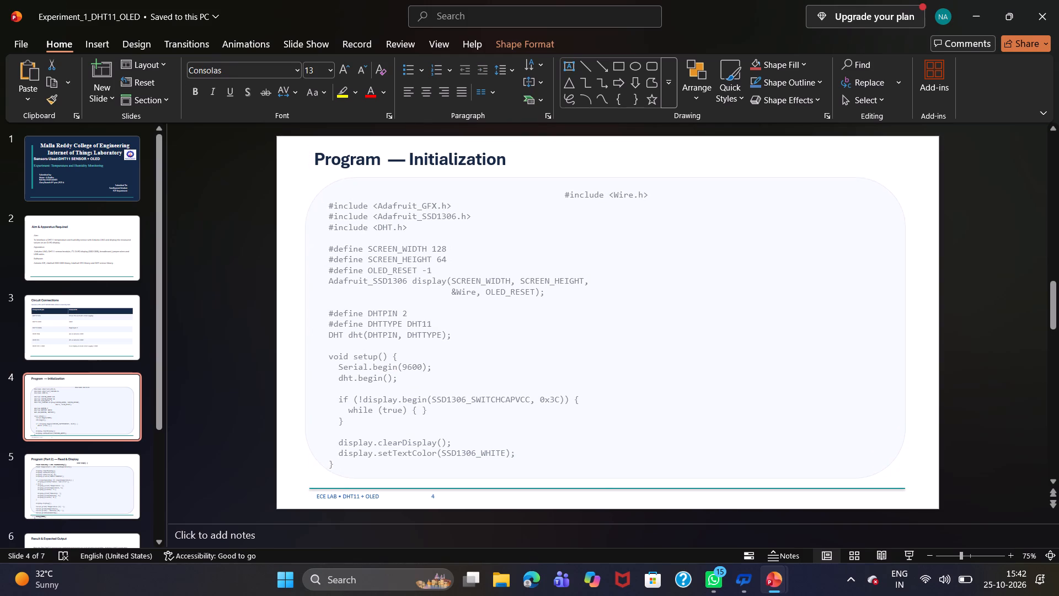
pyautogui.moveTo(303, 174); pyautogui.dragTo(301, 173)
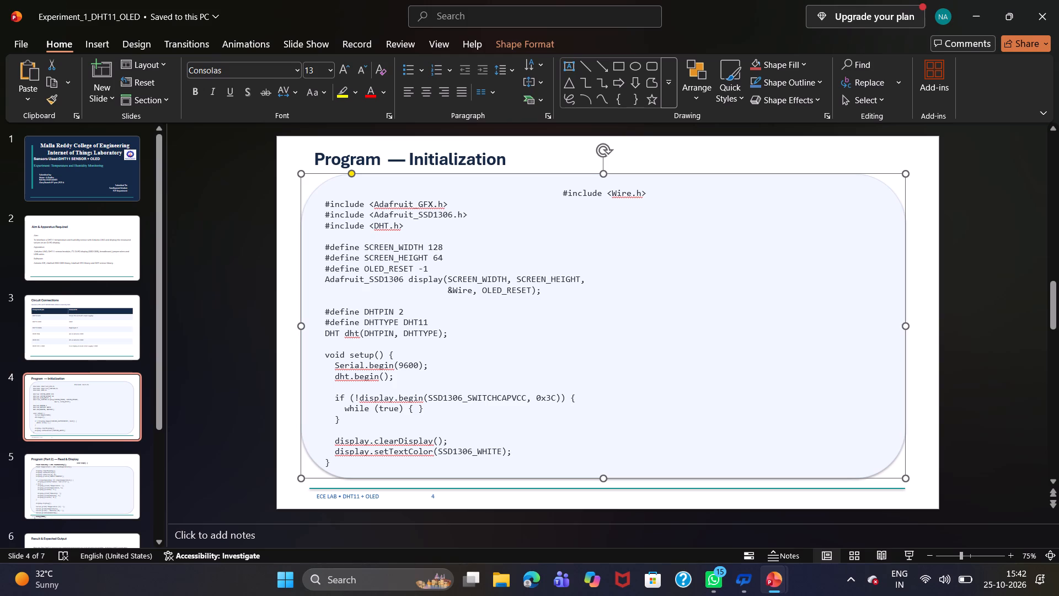
# Cut the "ECE LAB • DHT11 + OLED" footer text box with the slide number from slide 4.
pyautogui.click(363, 502)
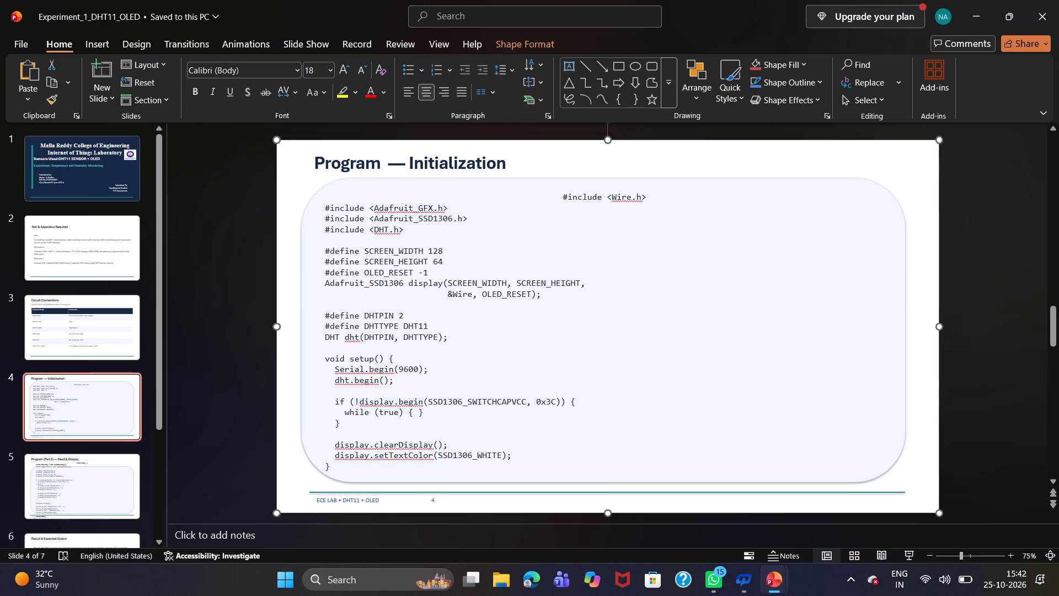
pyautogui.click(363, 498)
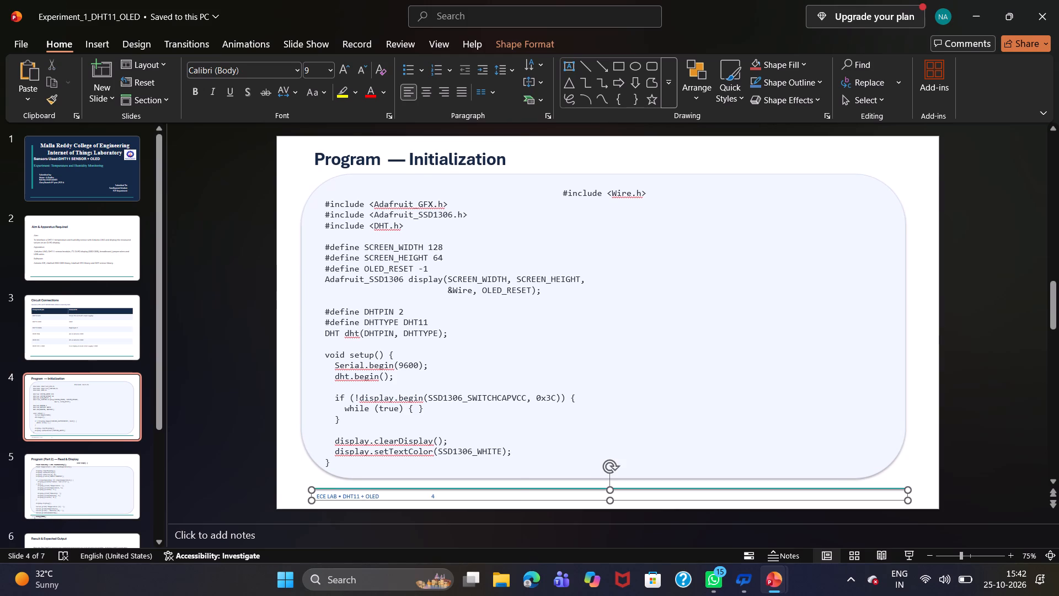
pyautogui.rightClick(365, 499)
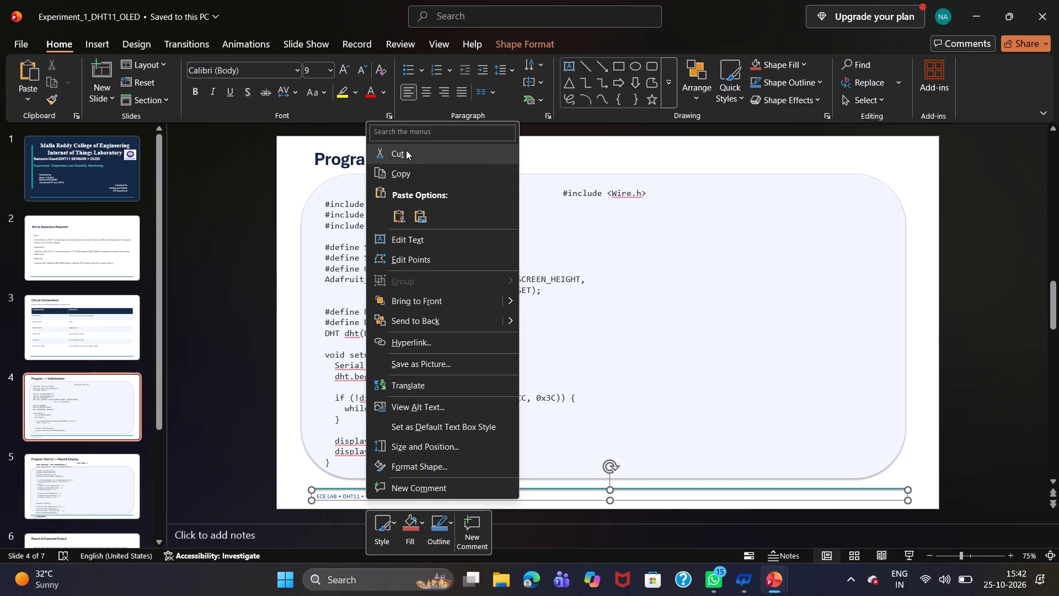
pyautogui.click(406, 150)
pyautogui.click(240, 326)
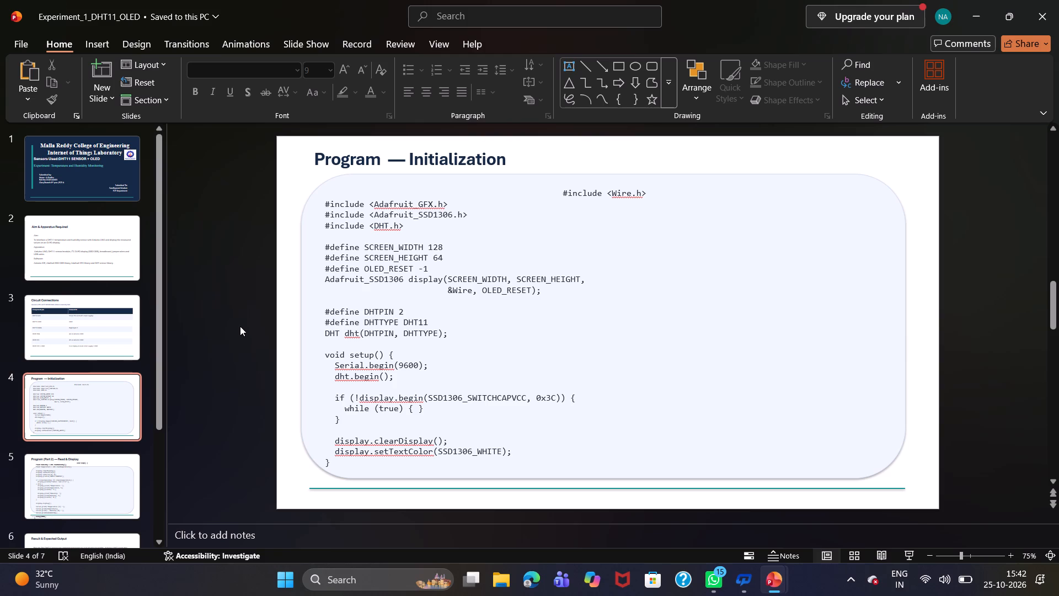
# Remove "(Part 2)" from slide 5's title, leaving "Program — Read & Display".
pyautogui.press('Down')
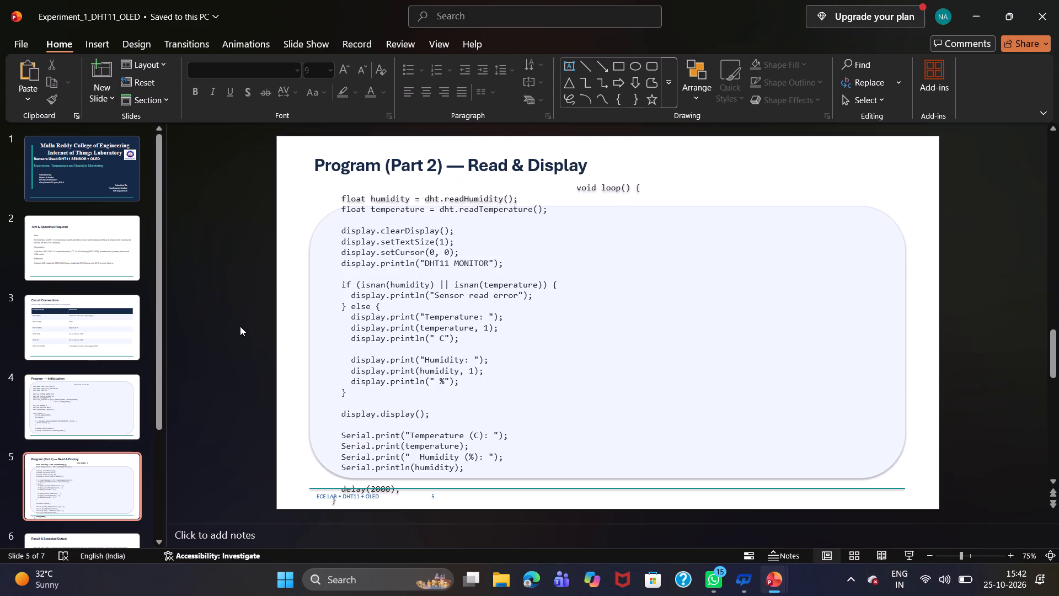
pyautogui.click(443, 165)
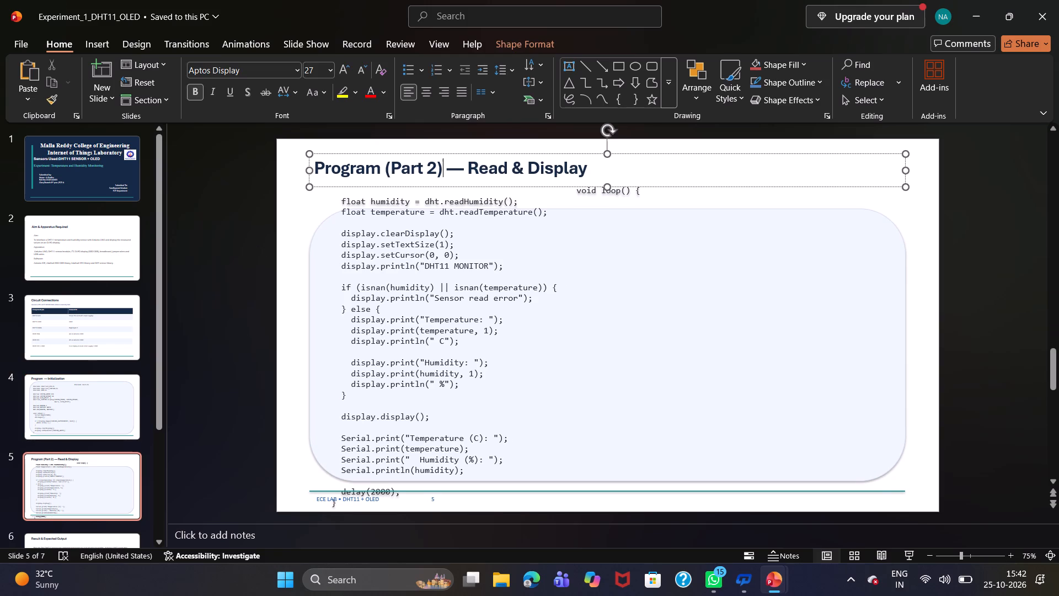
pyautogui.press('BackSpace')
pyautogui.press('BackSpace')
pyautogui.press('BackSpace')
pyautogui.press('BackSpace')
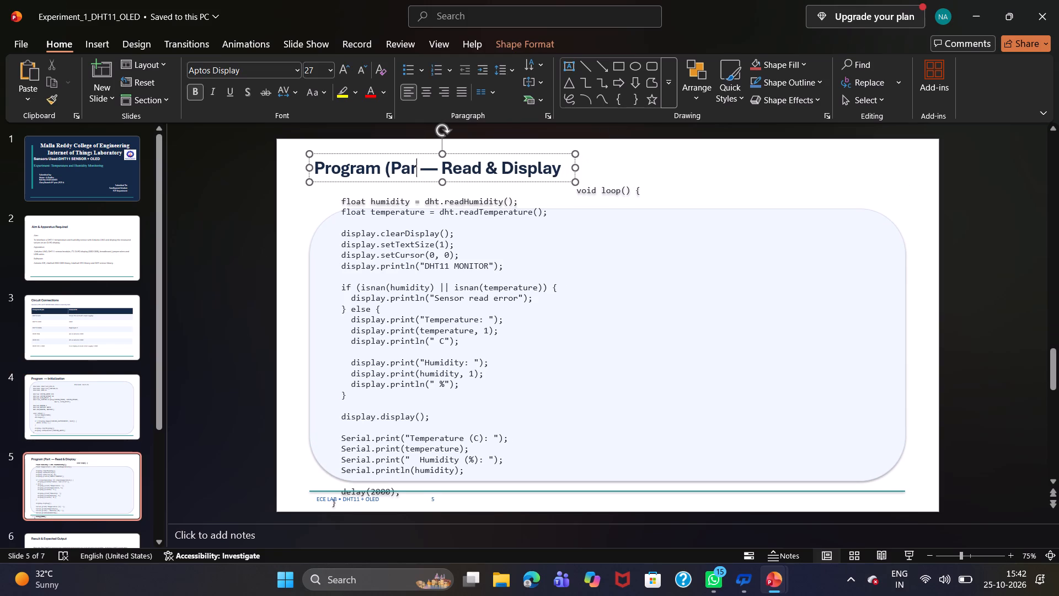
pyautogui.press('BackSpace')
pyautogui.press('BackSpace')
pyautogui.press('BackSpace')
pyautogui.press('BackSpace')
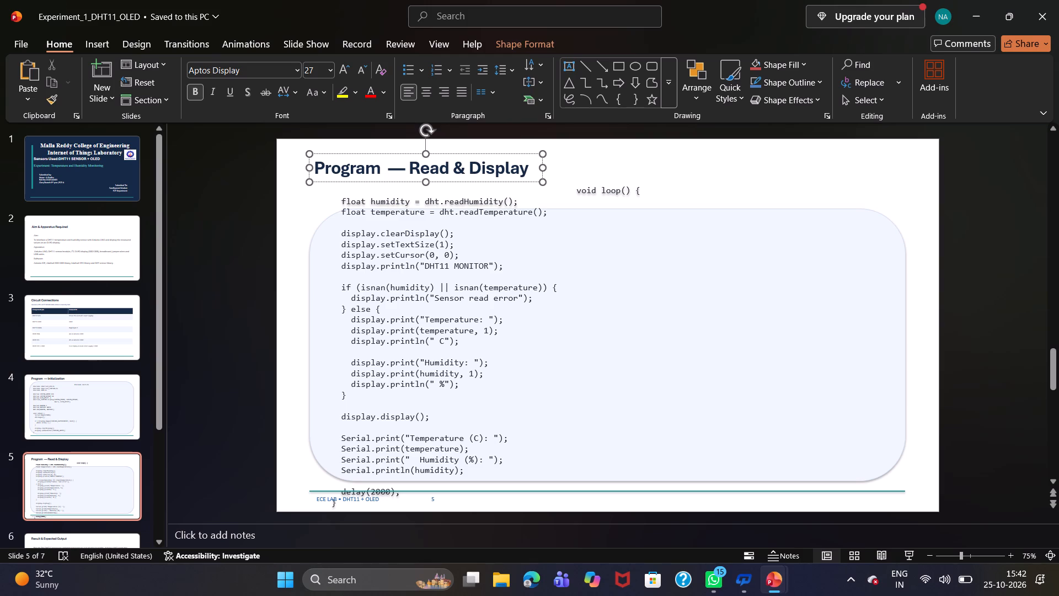
# Cut the whole "Program — Read & Display" title box from slide 5.
pyautogui.click(534, 167)
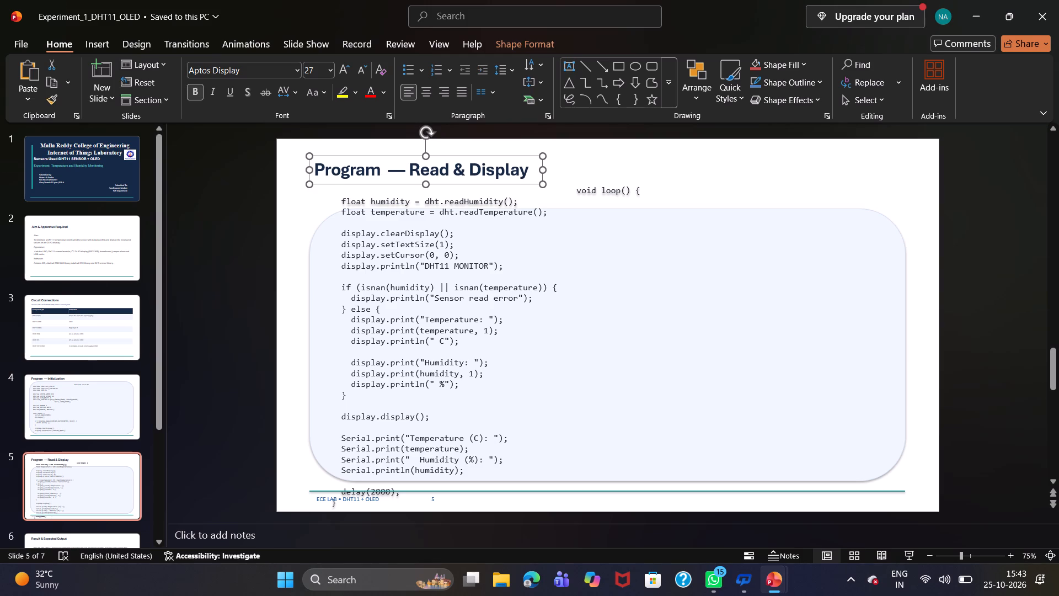
pyautogui.rightClick(531, 156)
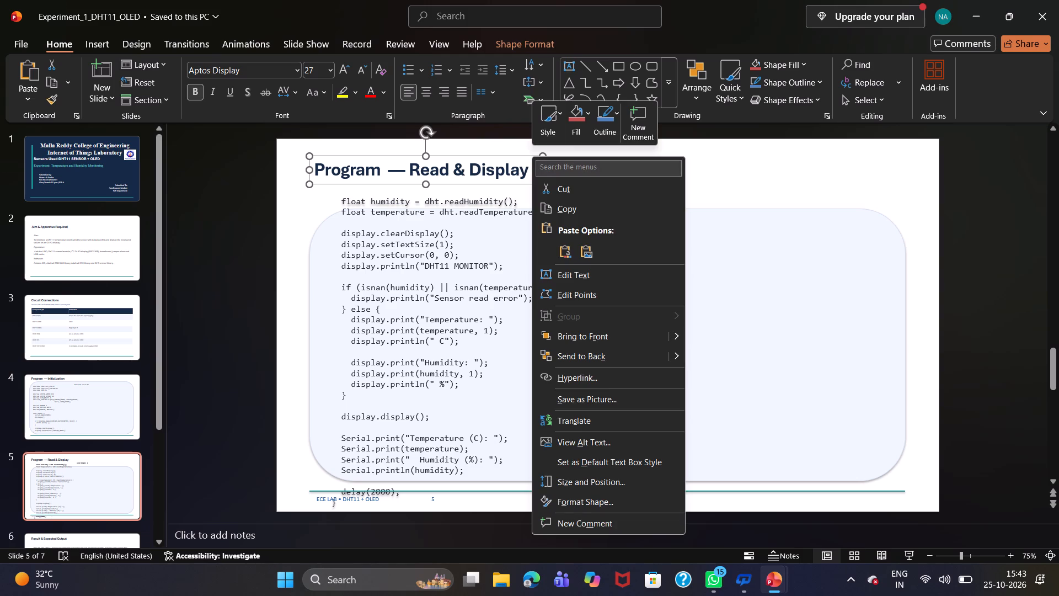
pyautogui.click(570, 189)
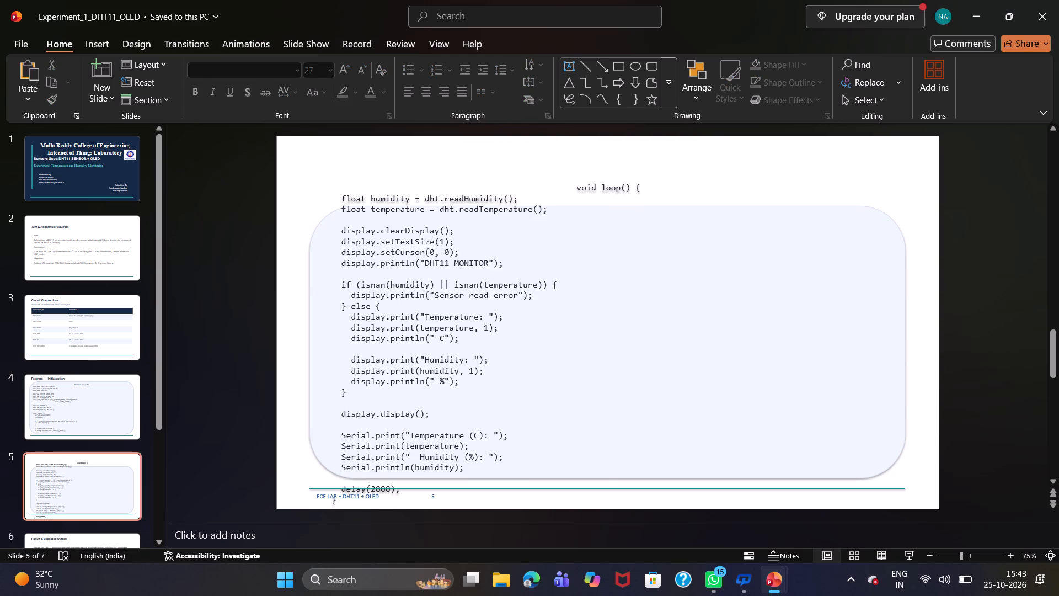
# Enlarge the code box on slide 5 upward and slightly outward, to near the slide's top edge, so the code fits inside.
pyautogui.click(564, 237)
pyautogui.moveTo(310, 209); pyautogui.dragTo(306, 194)
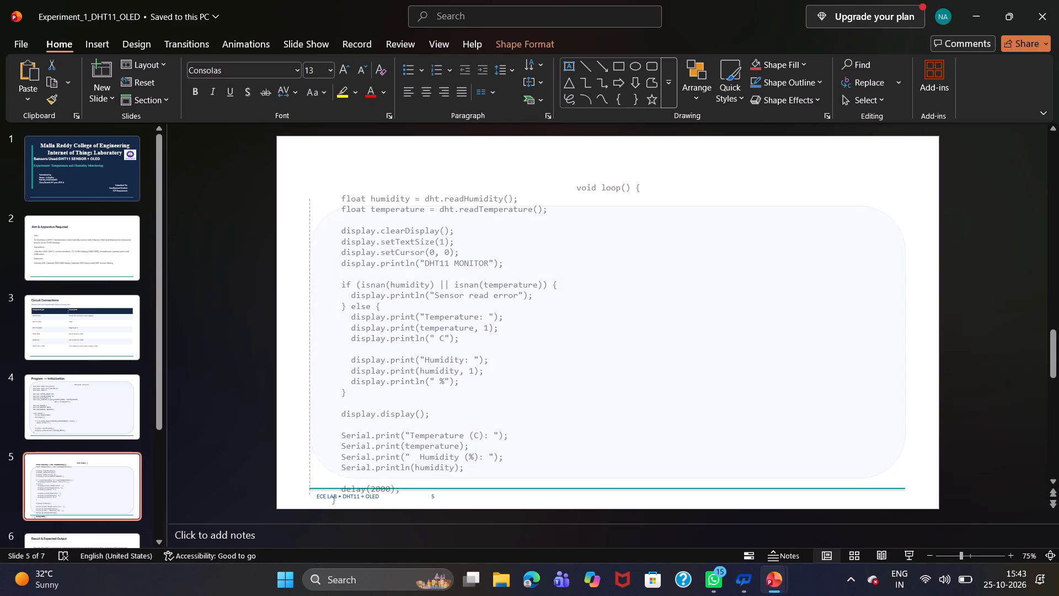
pyautogui.moveTo(306, 194); pyautogui.dragTo(298, 157)
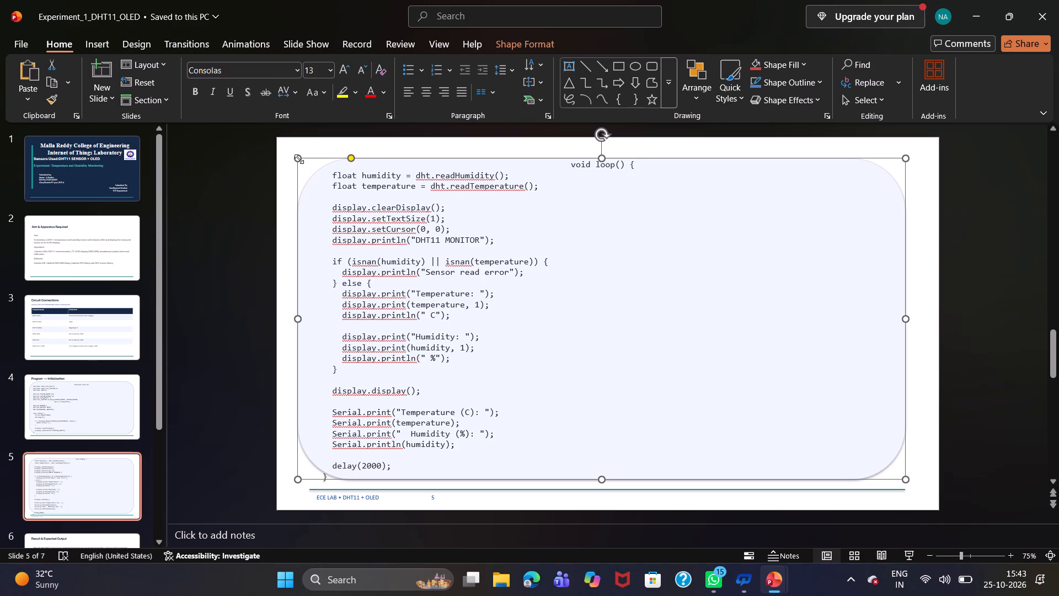
pyautogui.moveTo(299, 159); pyautogui.dragTo(299, 152)
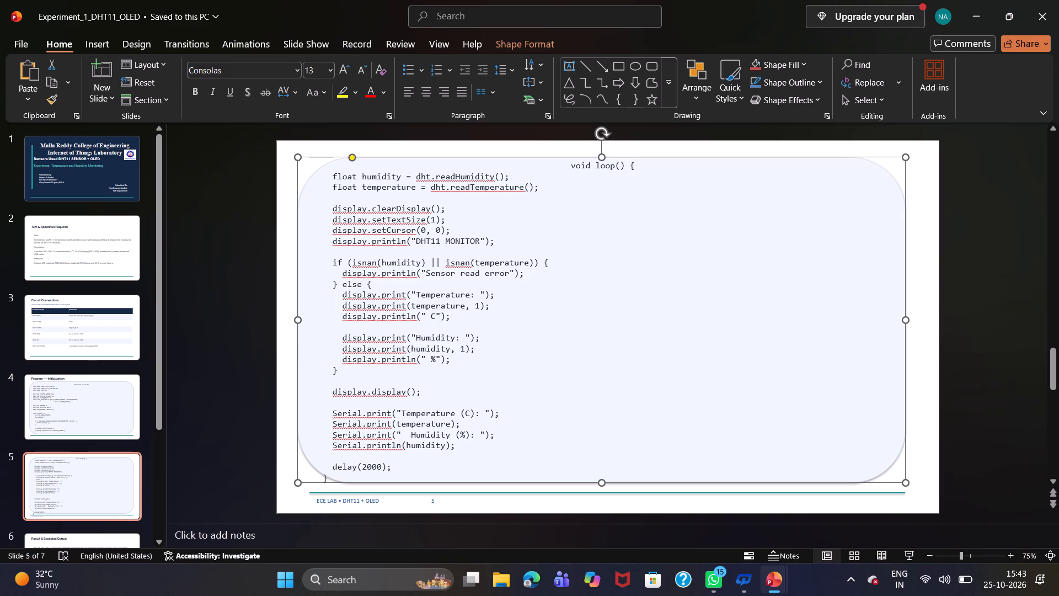
# Cut the "ECE LAB • DHT11 + OLED" footer text box with the slide number from slide 5.
pyautogui.click(333, 500)
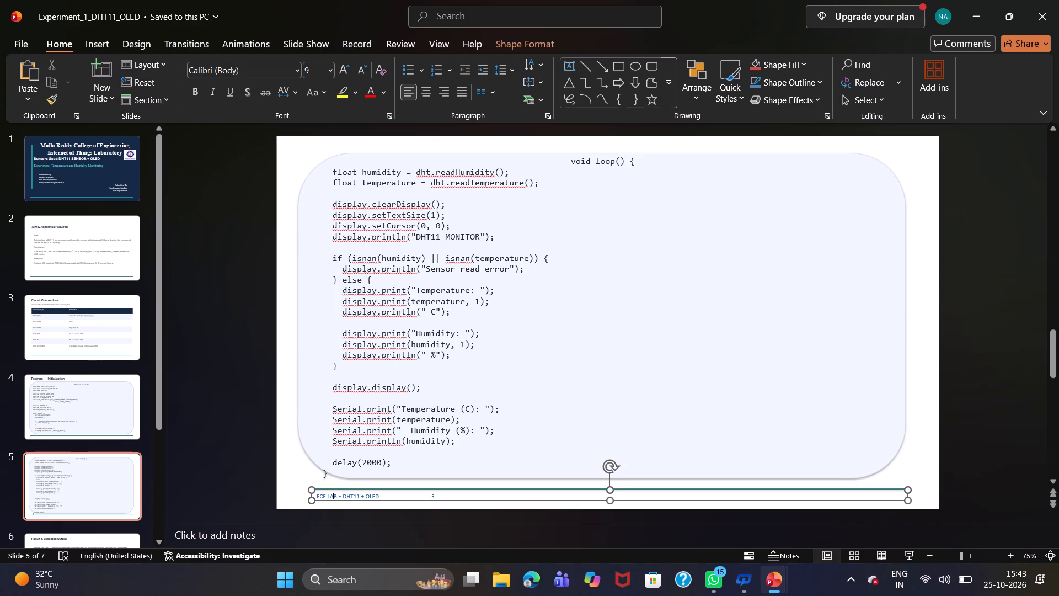
pyautogui.rightClick(339, 500)
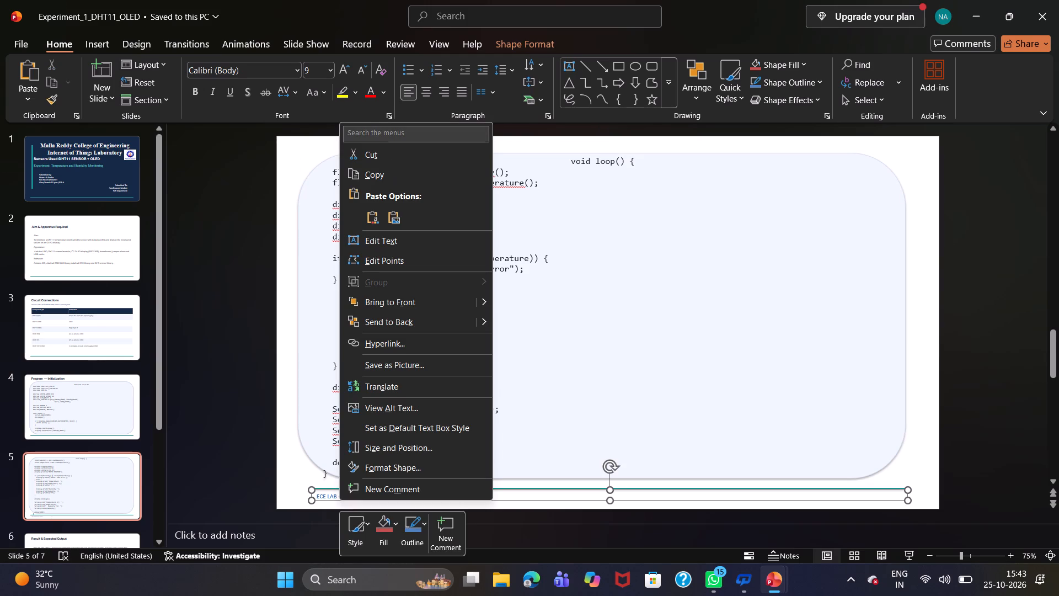
pyautogui.click(388, 156)
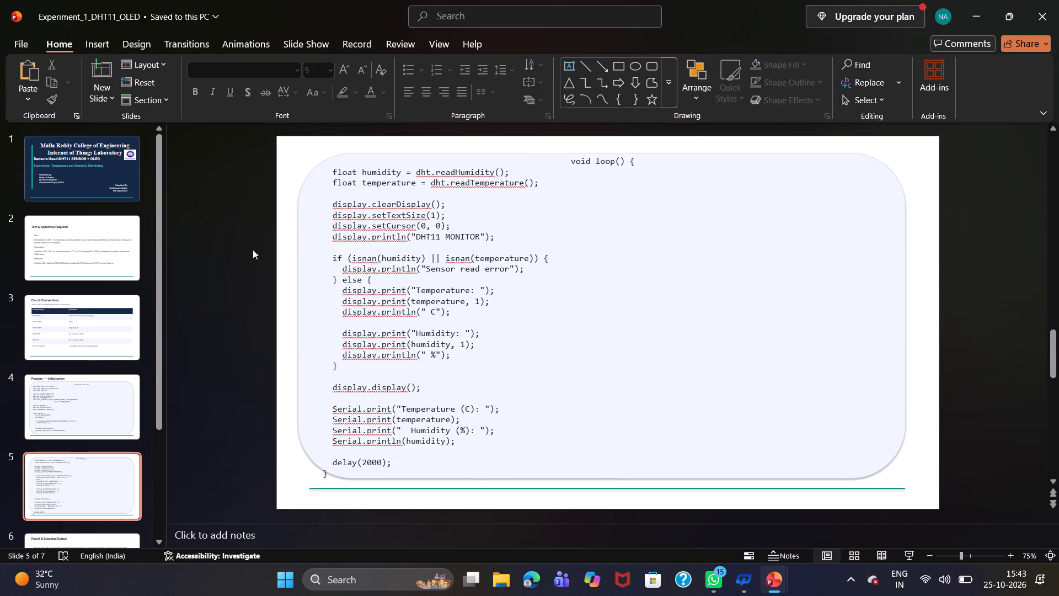
# On slide 6, put "Result:" on its own line above the sentence about what the DHT11 measures.
pyautogui.click(234, 271)
pyautogui.press('Down')
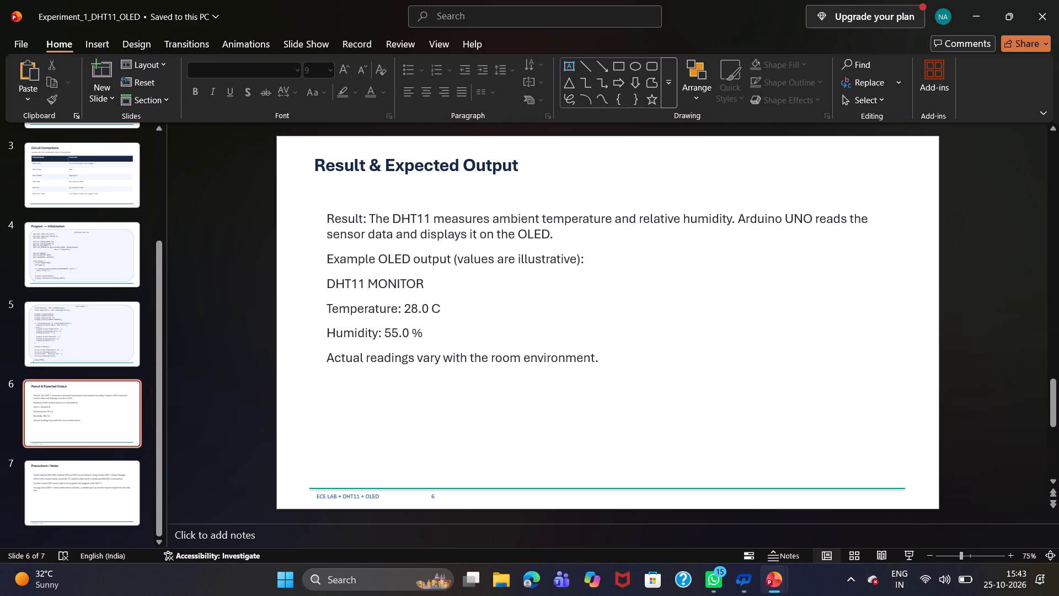
pyautogui.click(370, 219)
pyautogui.press('Return')
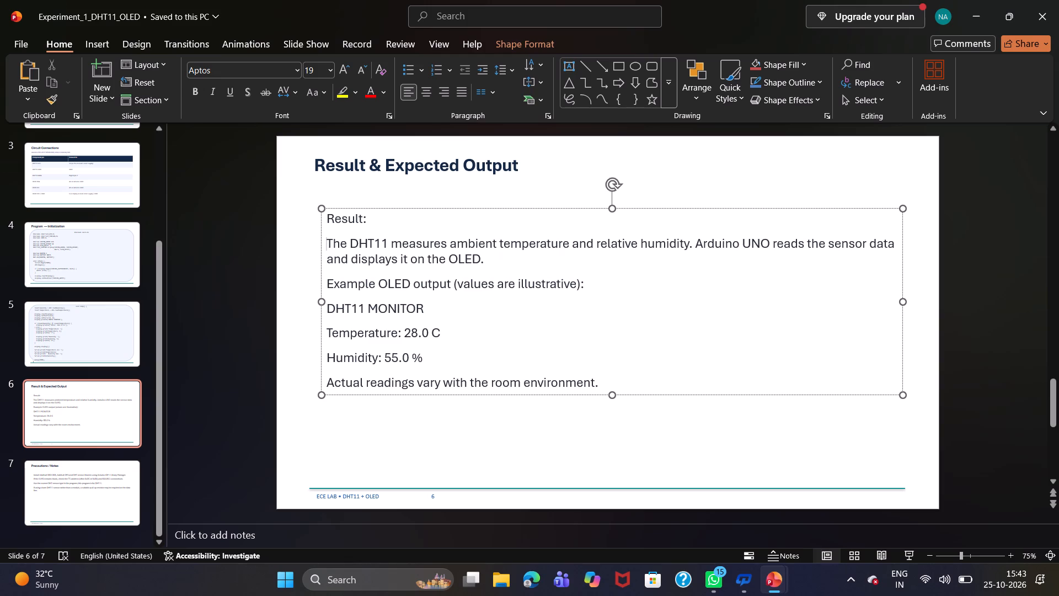
# Move slide 6's body text box slightly down and its "Result & Expected Output" title down to just above it.
pyautogui.moveTo(452, 395); pyautogui.dragTo(453, 407)
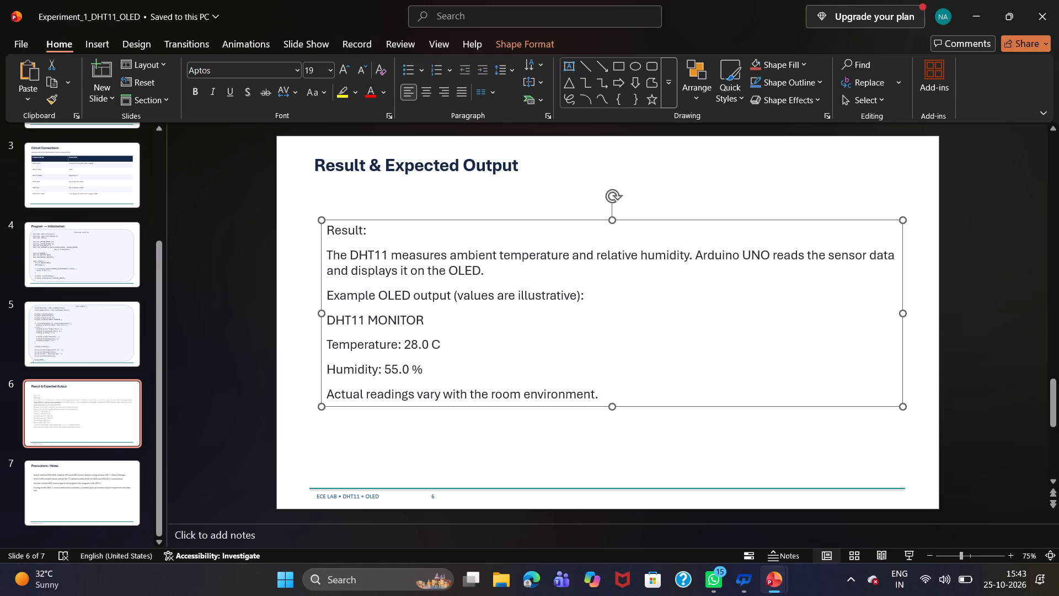
pyautogui.click(445, 164)
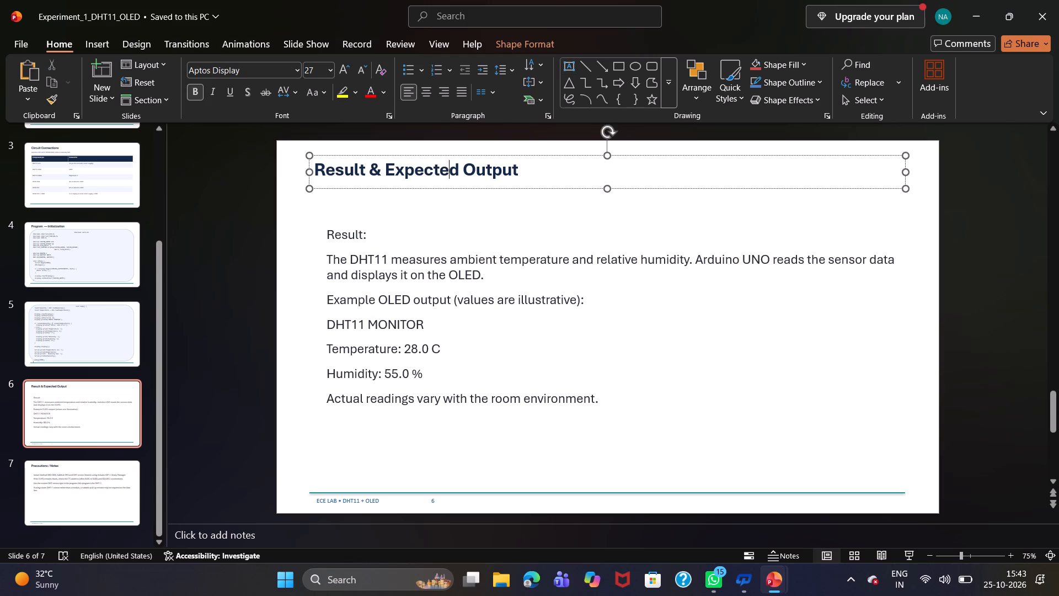
pyautogui.moveTo(466, 187); pyautogui.dragTo(467, 209)
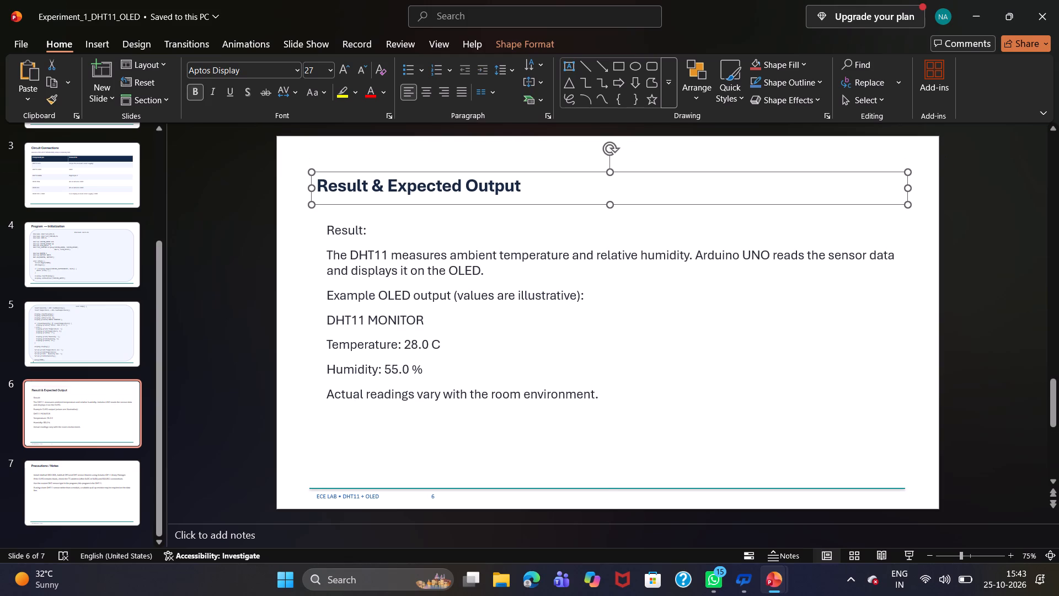
# Remove "/ Notes" from slide 7's title, leaving "Precautions".
pyautogui.click(245, 349)
pyautogui.press('Down')
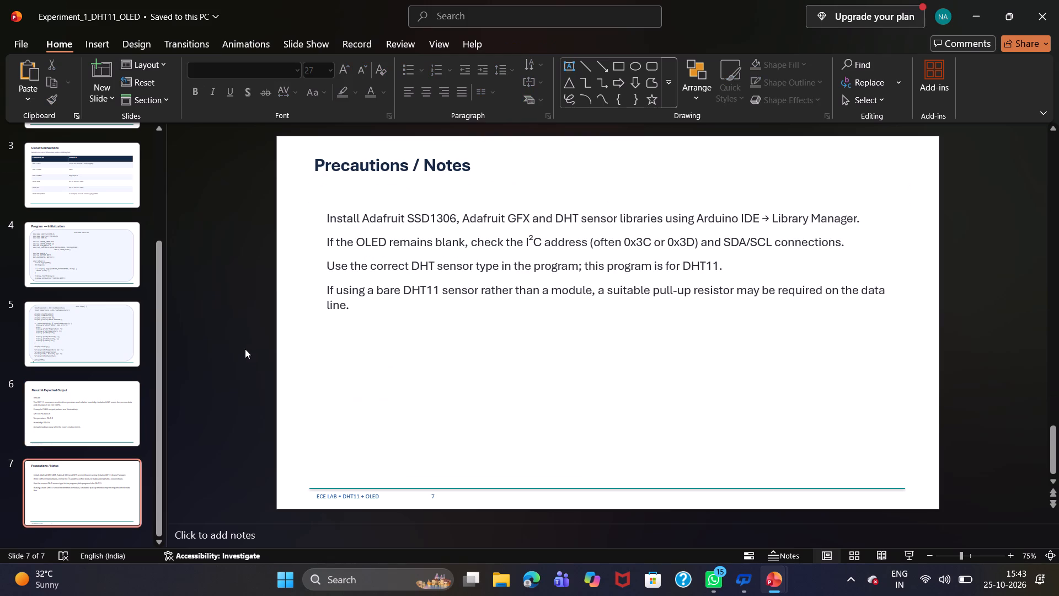
pyautogui.press('Down')
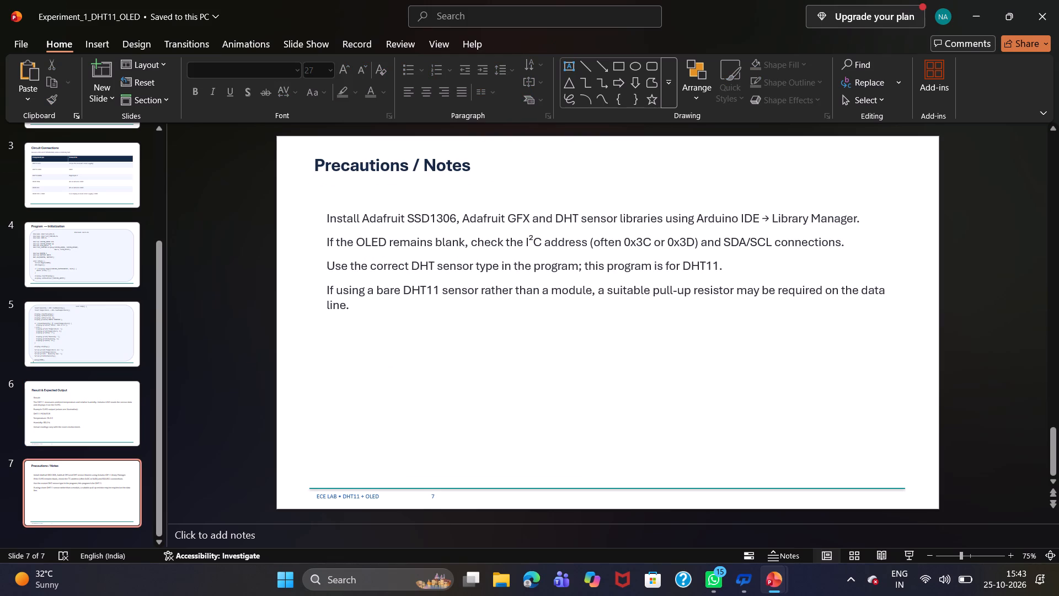
pyautogui.click(469, 164)
pyautogui.press('BackSpace')
pyautogui.press('BackSpace')
pyautogui.press('BackSpace')
pyautogui.press('BackSpace')
pyautogui.press('BackSpace')
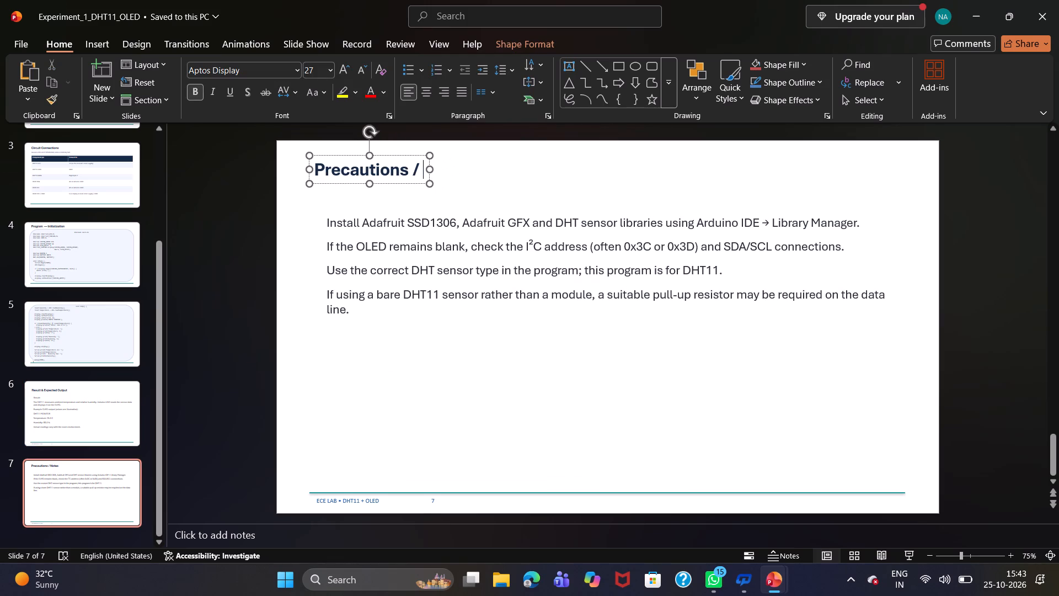
pyautogui.press('BackSpace')
pyautogui.press('BackSpace')
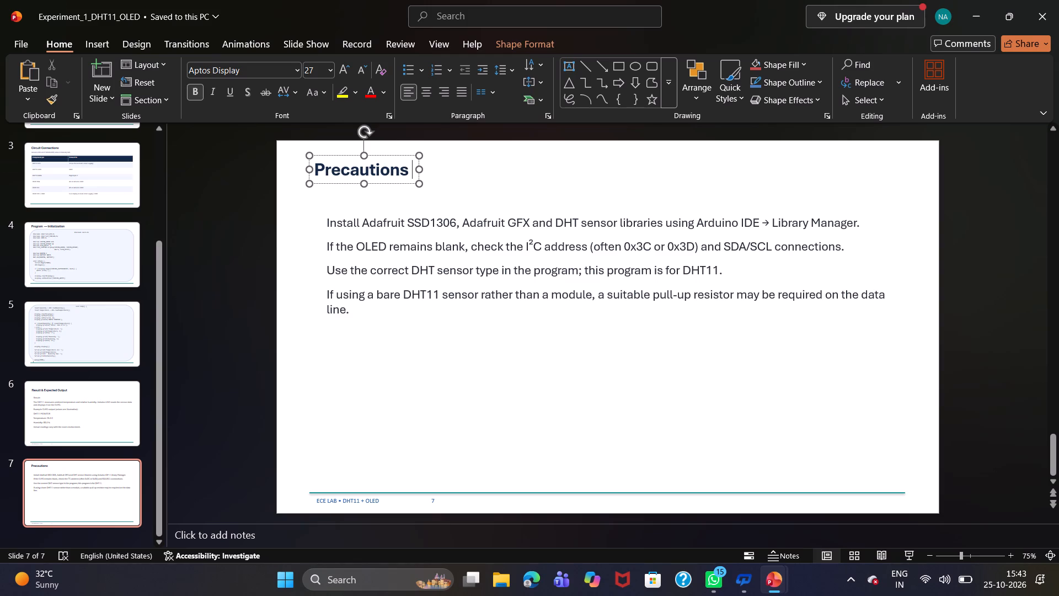
# Cut the "ECE LAB • DHT11 + OLED" footer text box with the slide number from slide 7.
pyautogui.click(351, 331)
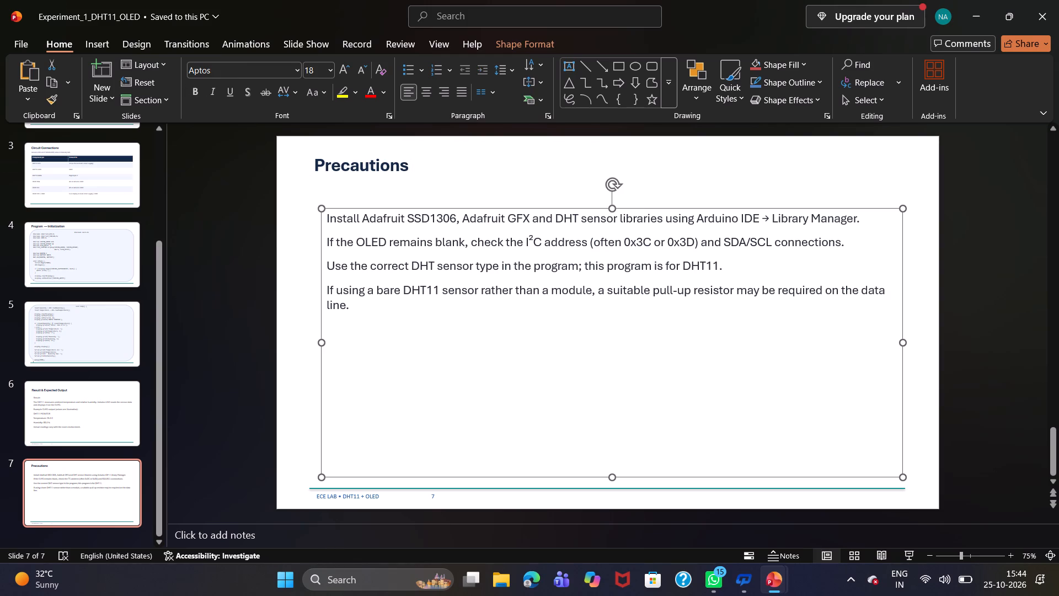
pyautogui.click(333, 495)
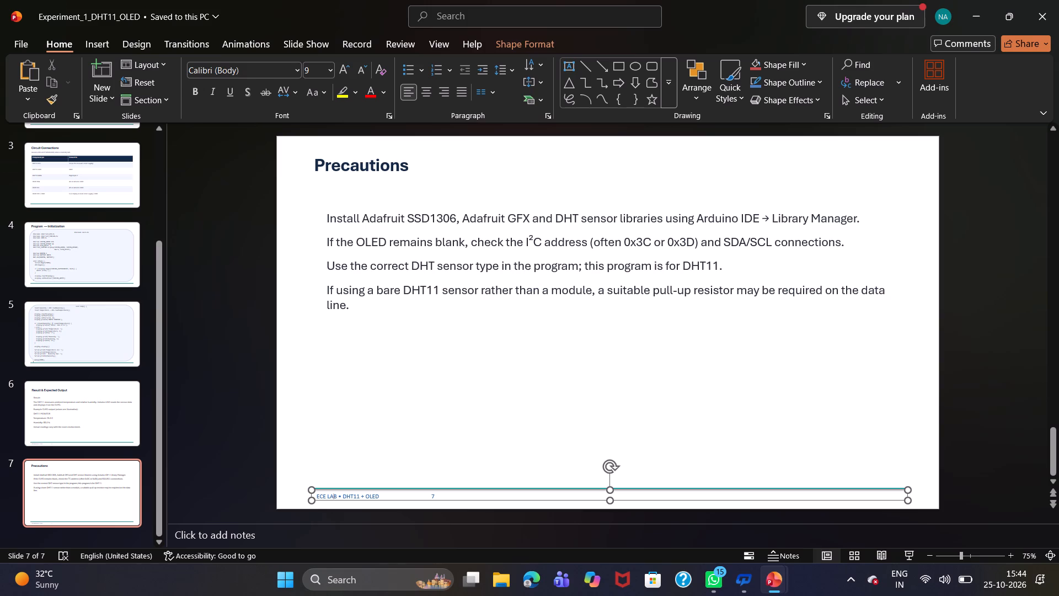
pyautogui.rightClick(335, 501)
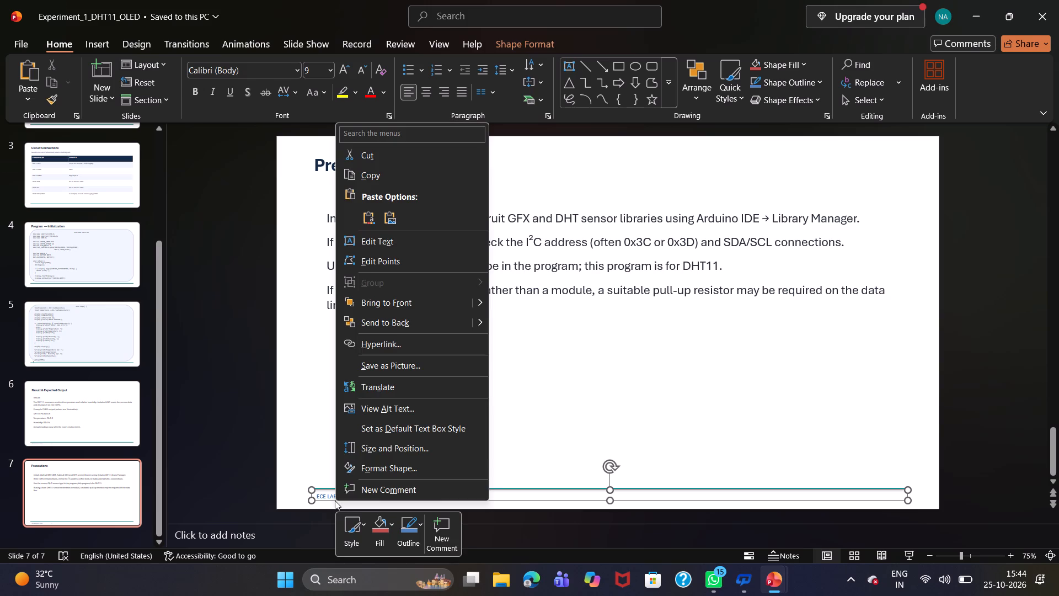
pyautogui.click(406, 153)
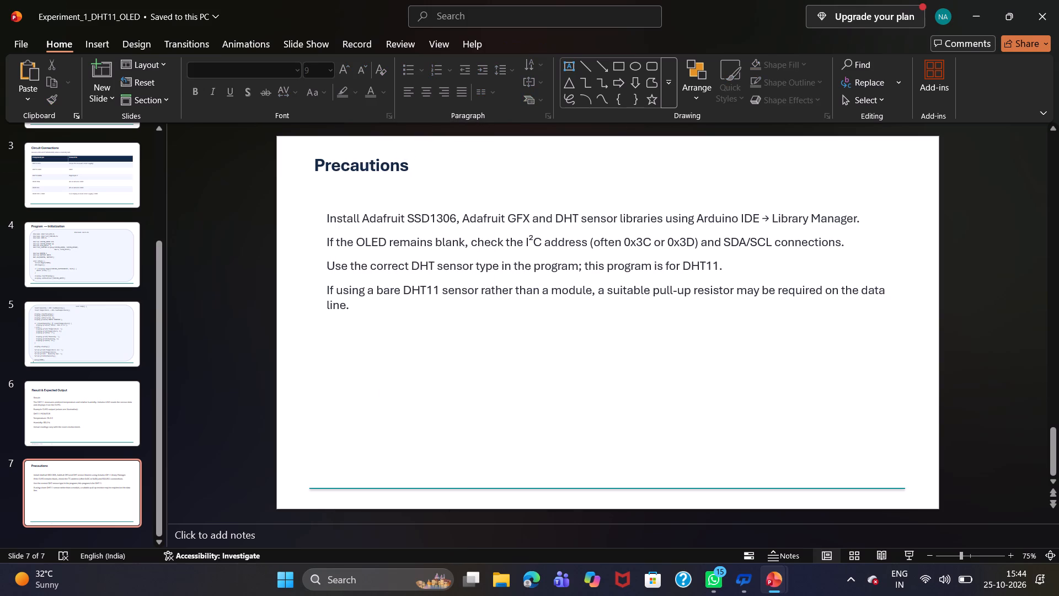
# Go back to slide 6 and cut its "ECE LAB • DHT11 + OLED" footer text box with the slide number.
pyautogui.click(221, 374)
pyautogui.press('Up')
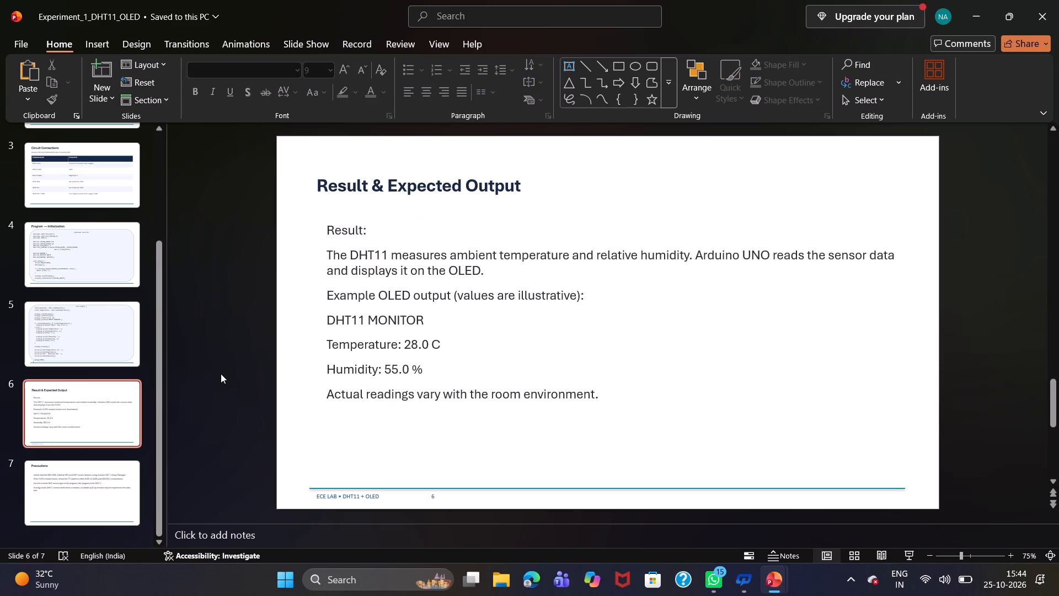
pyautogui.click(350, 499)
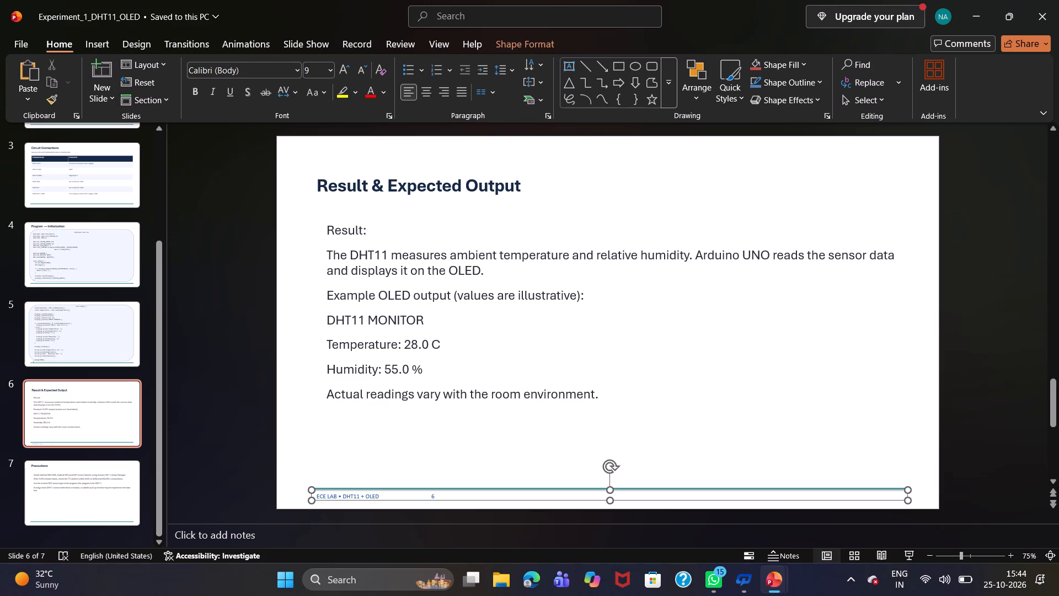
pyautogui.rightClick(350, 499)
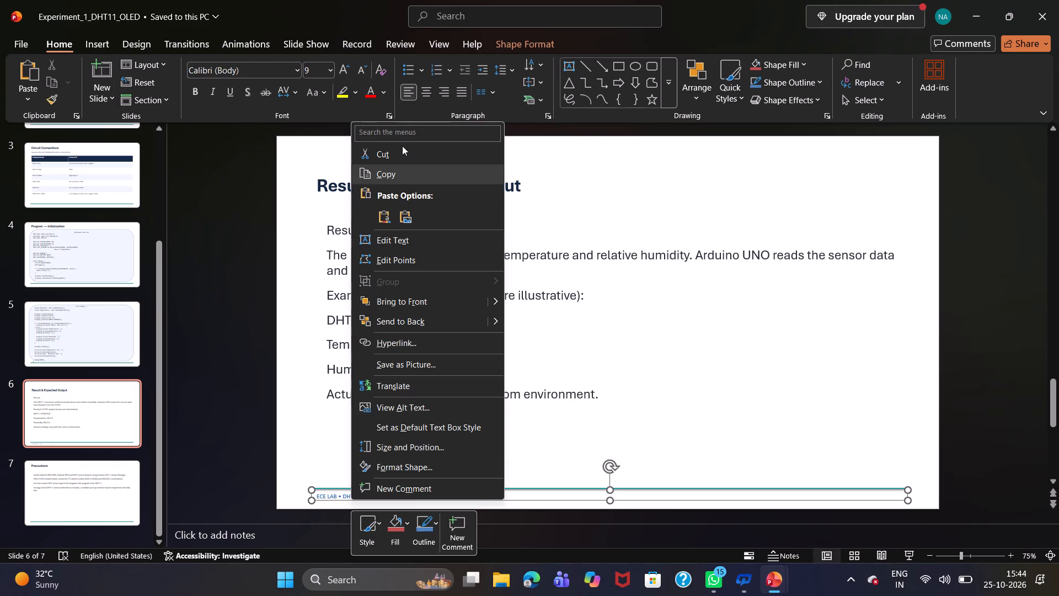
pyautogui.click(402, 150)
# Review all the slides back to the title slide and forward to slide 7 to check the finished layout.
pyautogui.press('Up')
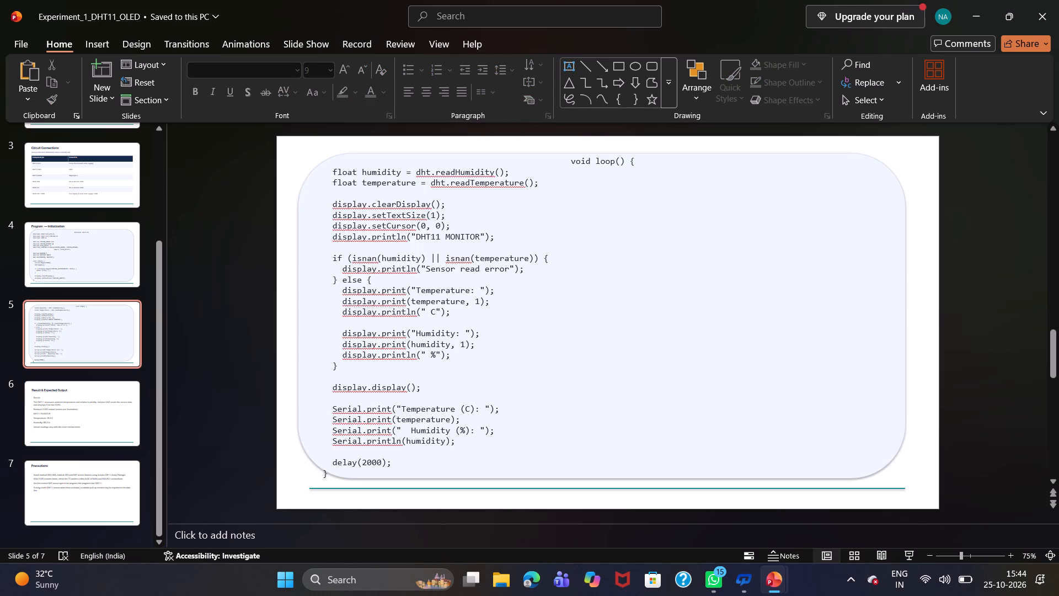
pyautogui.press('Up')
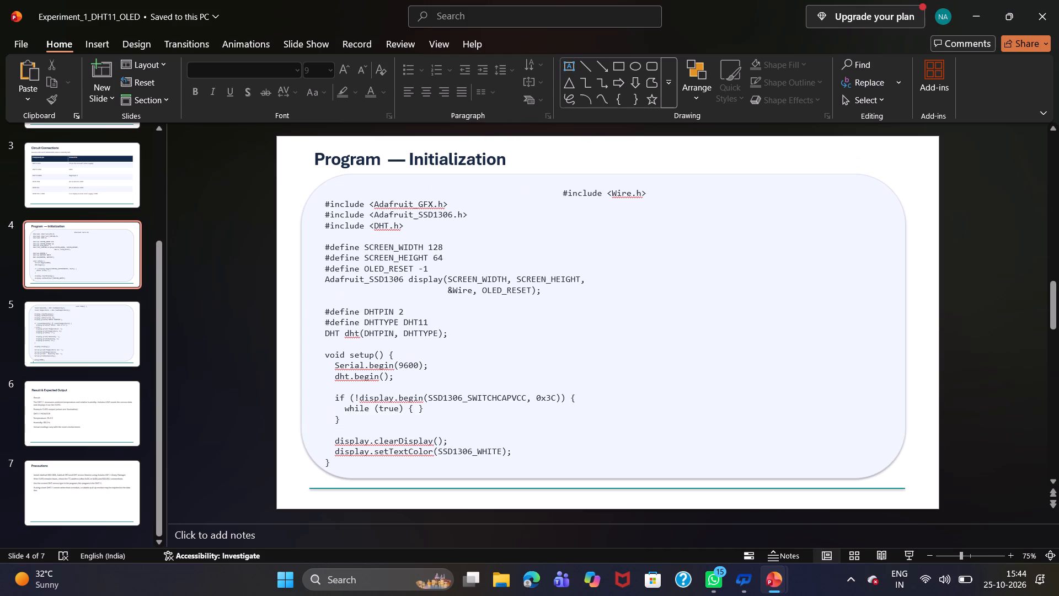
pyautogui.press('Up')
pyautogui.press('Up')
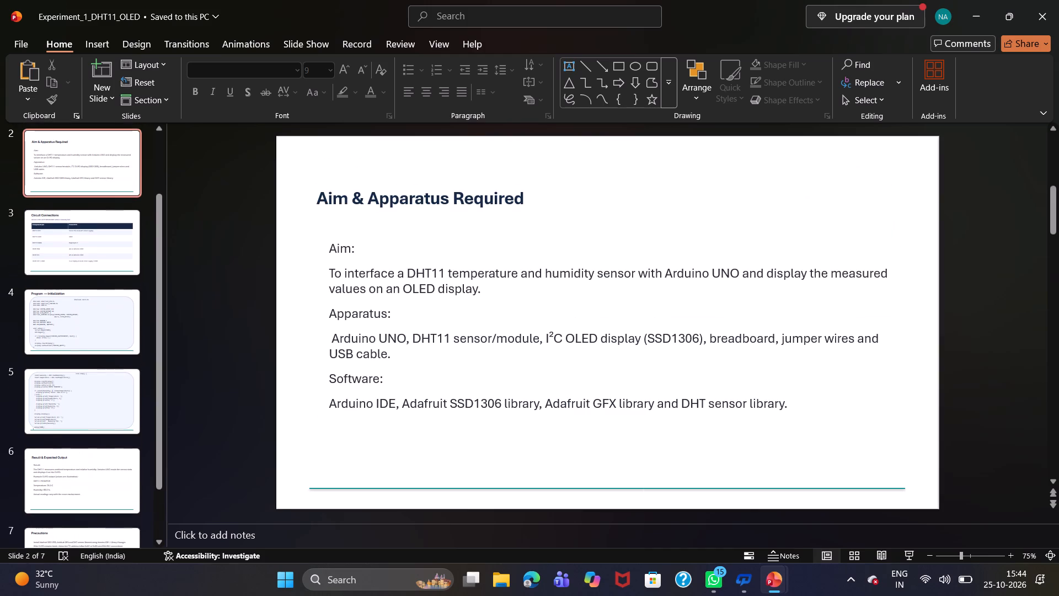
pyautogui.press('Up')
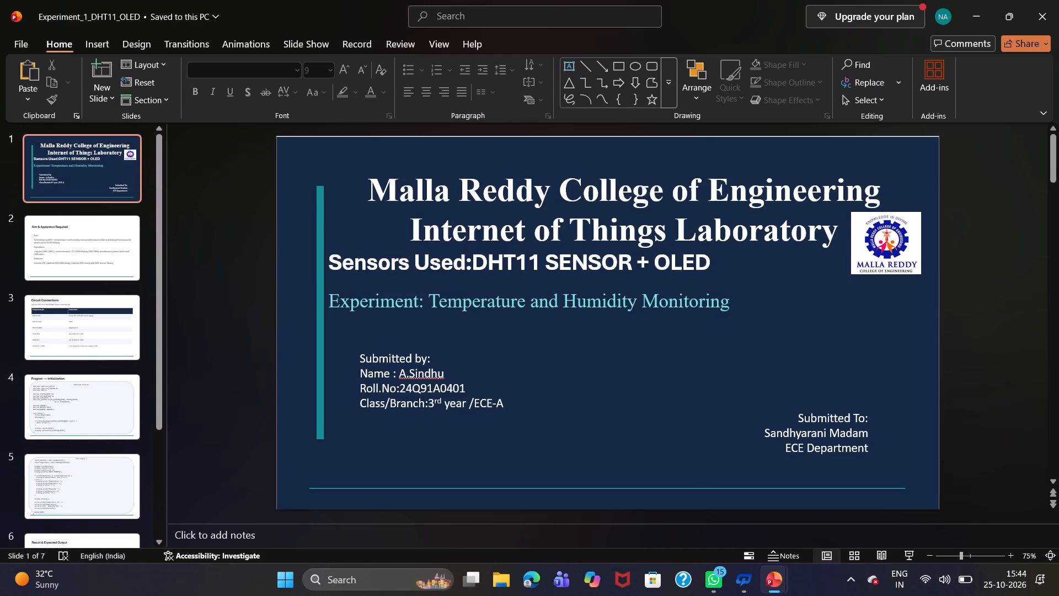
pyautogui.press('Down')
pyautogui.press('Down')
pyautogui.press('Down')
pyautogui.press('Down')
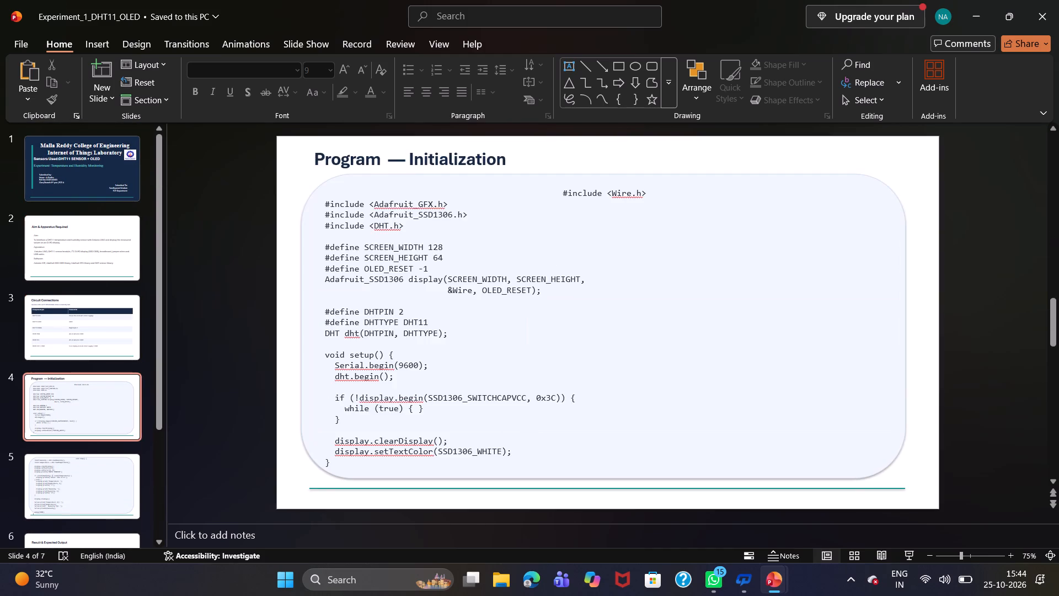
pyautogui.press('Down')
pyautogui.press('Down')
pyautogui.press('Down')
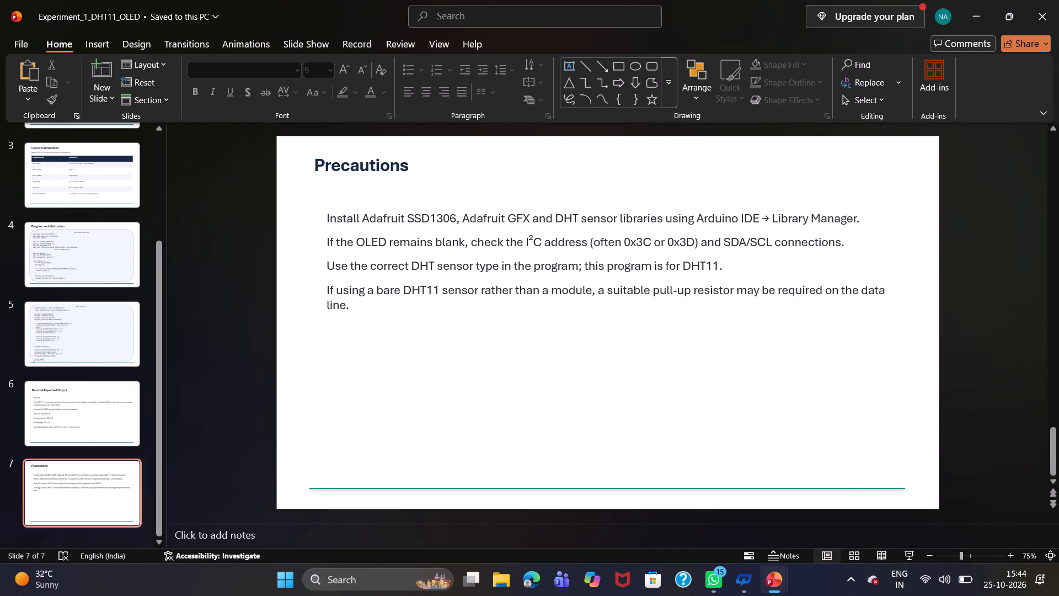
# Open the Save As options for the finished presentation.
pyautogui.click(15, 50)
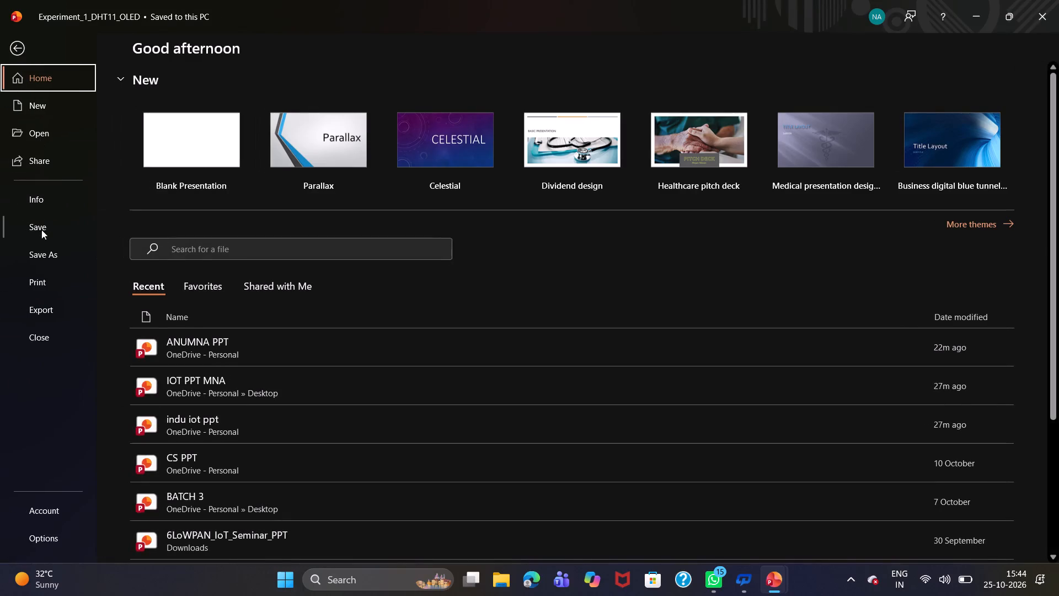
pyautogui.click(43, 254)
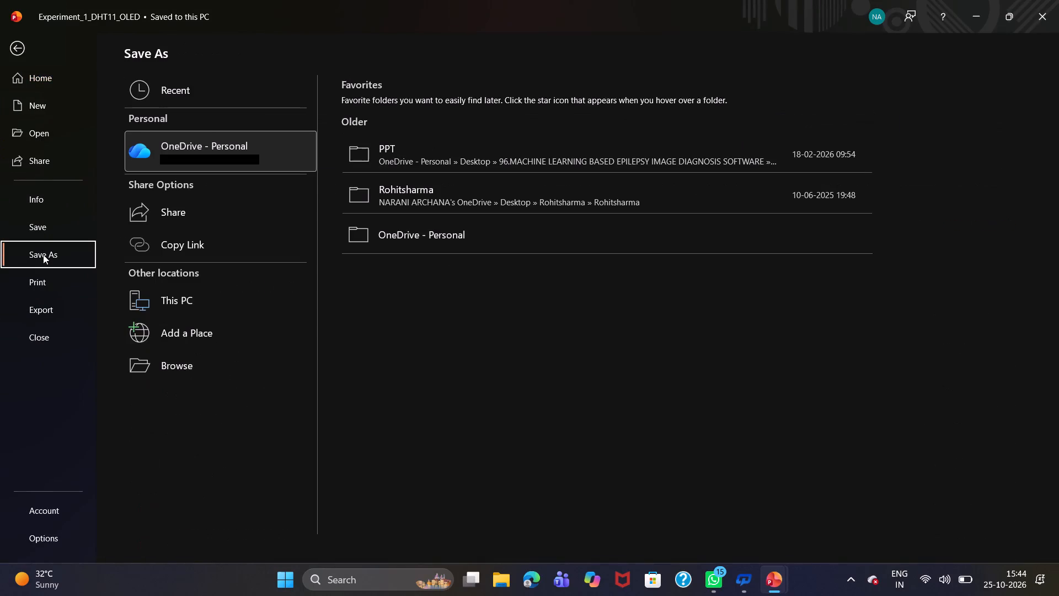
# Save a copy of the presentation in the personal OneDrive folder under the file name "sindhu iot ppt".
pyautogui.click(420, 229)
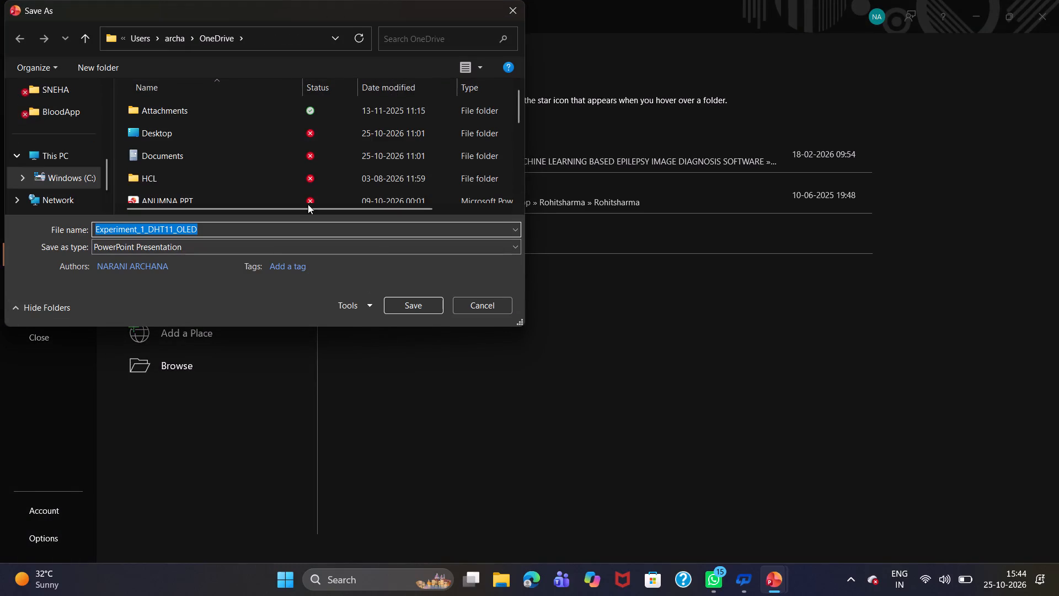
pyautogui.click(273, 222)
pyautogui.press('BackSpace')
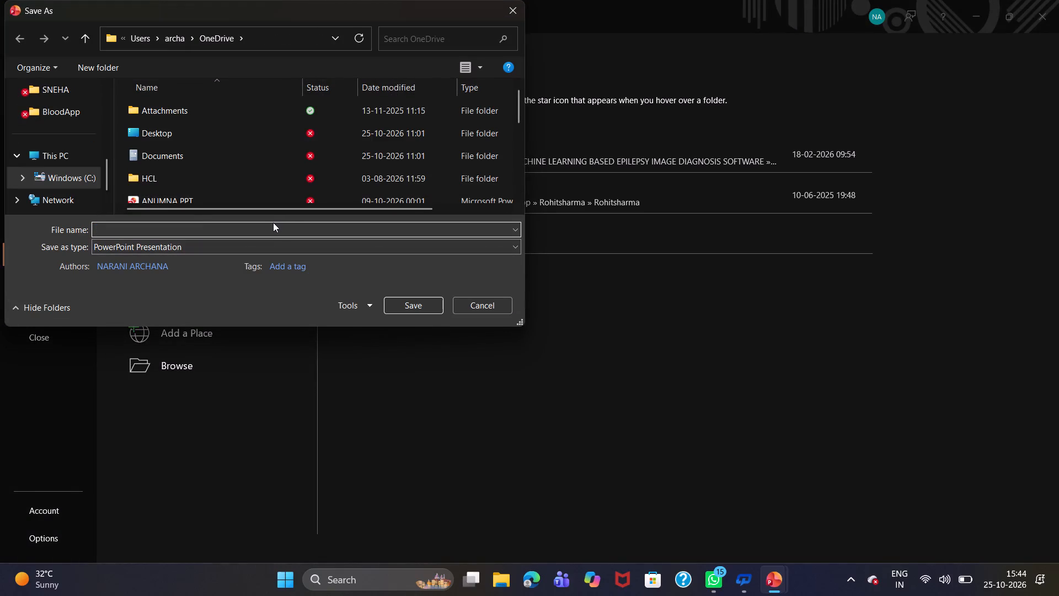